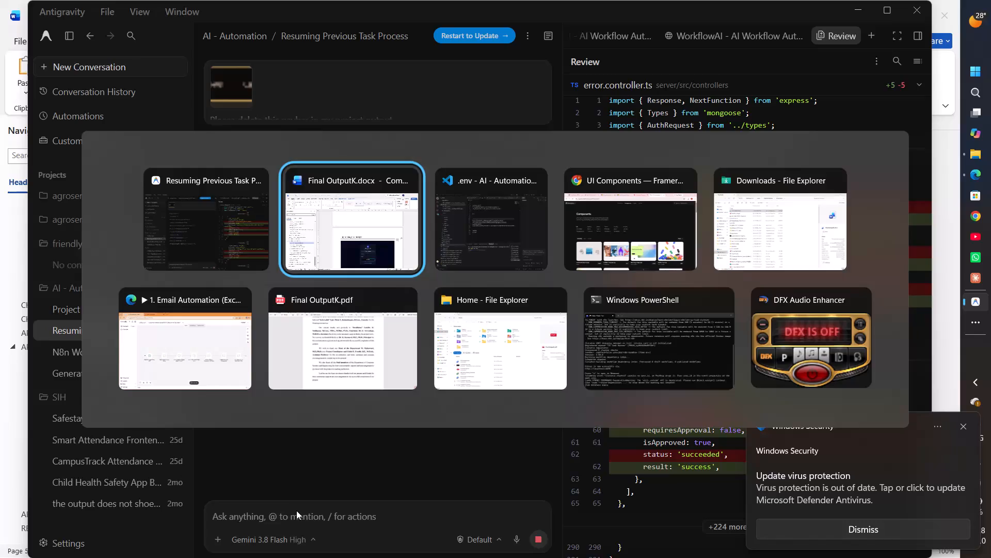
Switch to Chrome, dismiss the Google sign-in prompt and search the Framer marketplace components for Navbar.
{"action": "key", "text": "alt+Tab"}
{"action": "key", "text": "alt+Tab"}
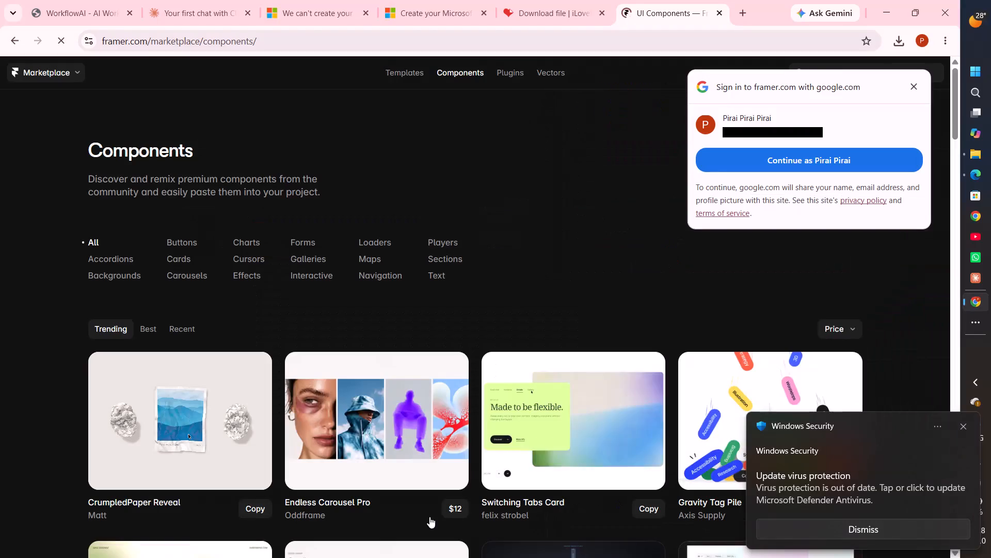
{"action": "left_click", "coordinate": [914, 82]}
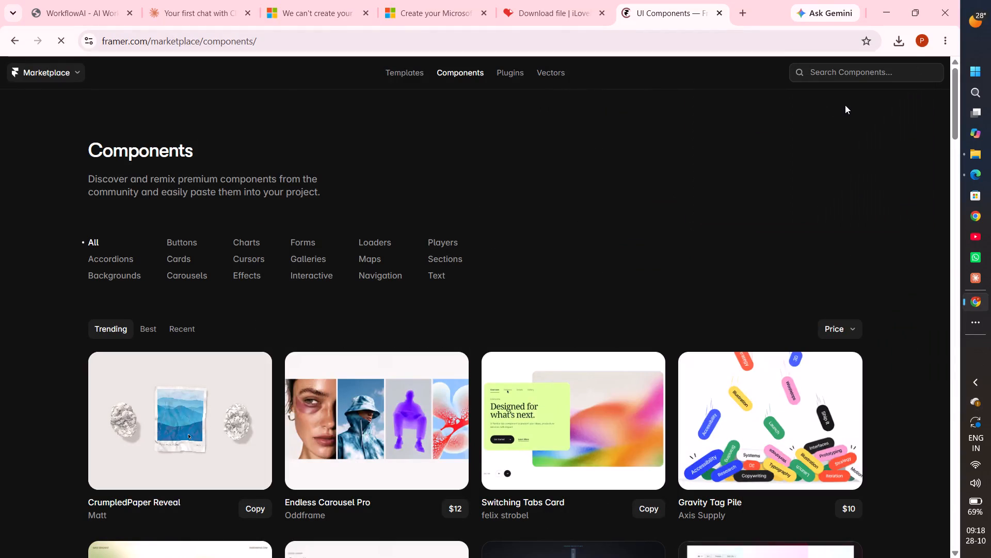
{"action": "type", "text": "Navbar"}
{"action": "key", "text": "Return"}
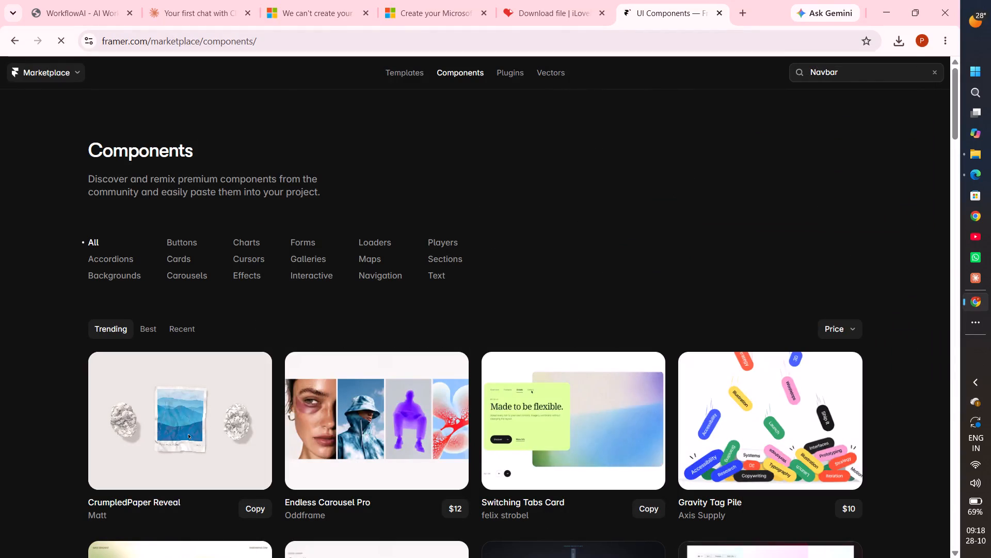
{"action": "scroll", "coordinate": [696, 206], "scroll_direction": "down", "scroll_amount": 4}
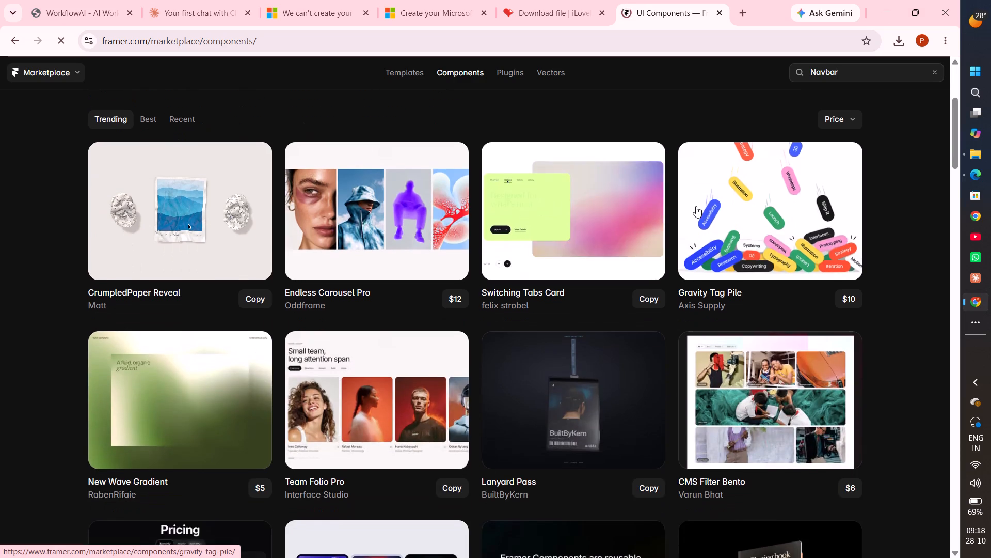
{"action": "scroll", "coordinate": [696, 206], "scroll_direction": "down", "scroll_amount": 9}
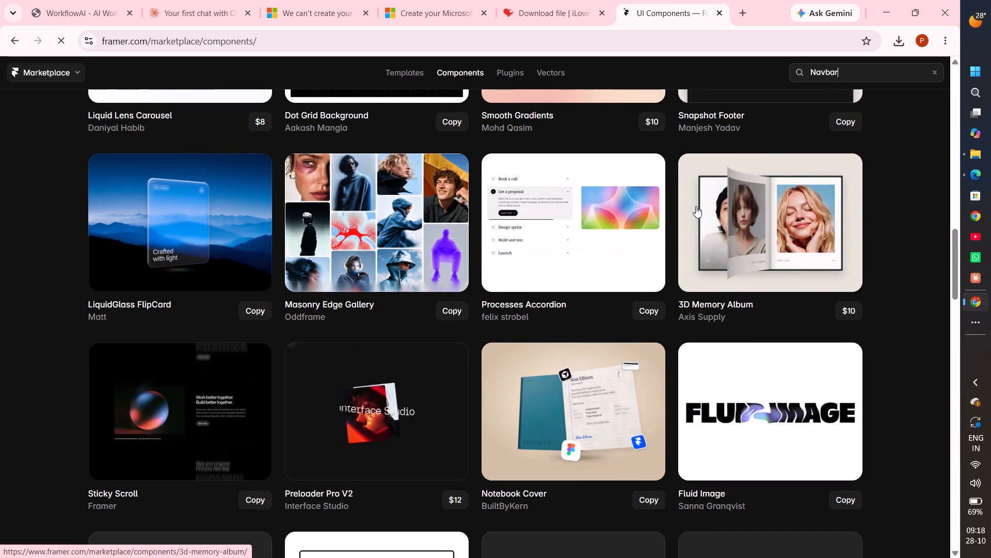
{"action": "scroll", "coordinate": [696, 206], "scroll_direction": "down", "scroll_amount": 4}
{"action": "scroll", "coordinate": [696, 206], "scroll_direction": "up", "scroll_amount": 14}
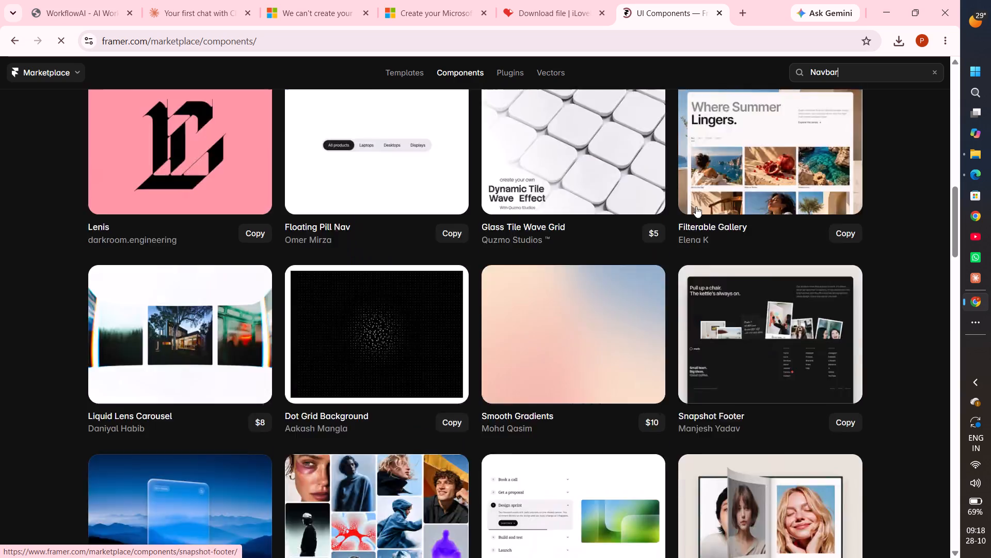
{"action": "scroll", "coordinate": [696, 206], "scroll_direction": "up", "scroll_amount": 7}
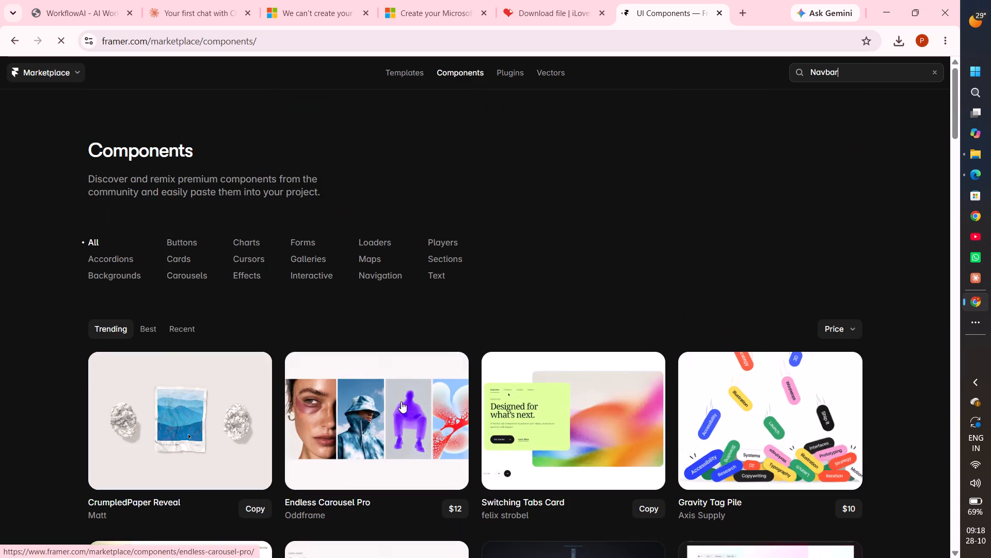
Switch to Final OutputK.docx in Word and go back from the Future Enhancement chapter to the title page.
{"action": "key", "text": "alt+Tab"}
{"action": "key", "text": "alt+Tab"}
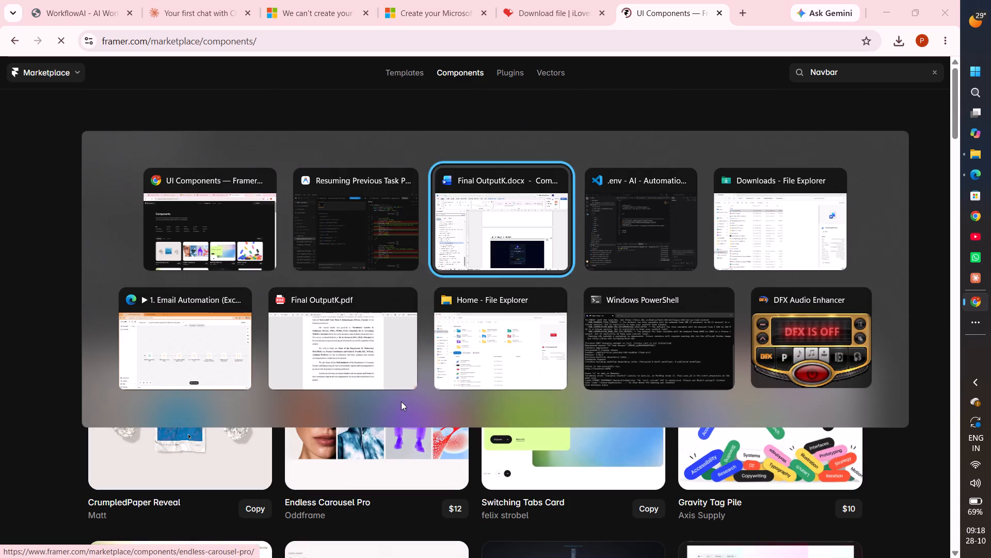
{"action": "key", "text": "alt+Tab"}
{"action": "left_click", "coordinate": [485, 234], "text": "alt"}
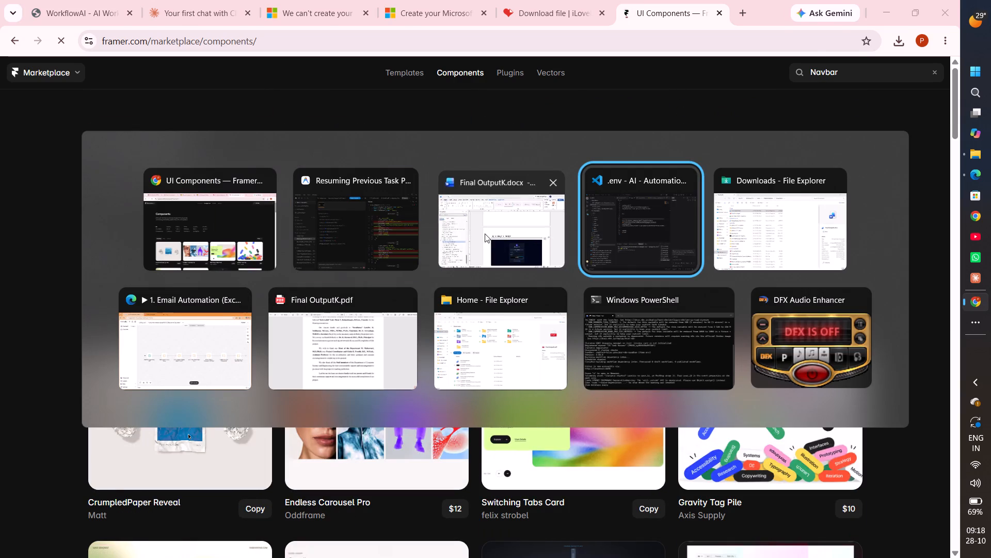
{"action": "scroll", "coordinate": [529, 265], "scroll_direction": "up", "scroll_amount": 14}
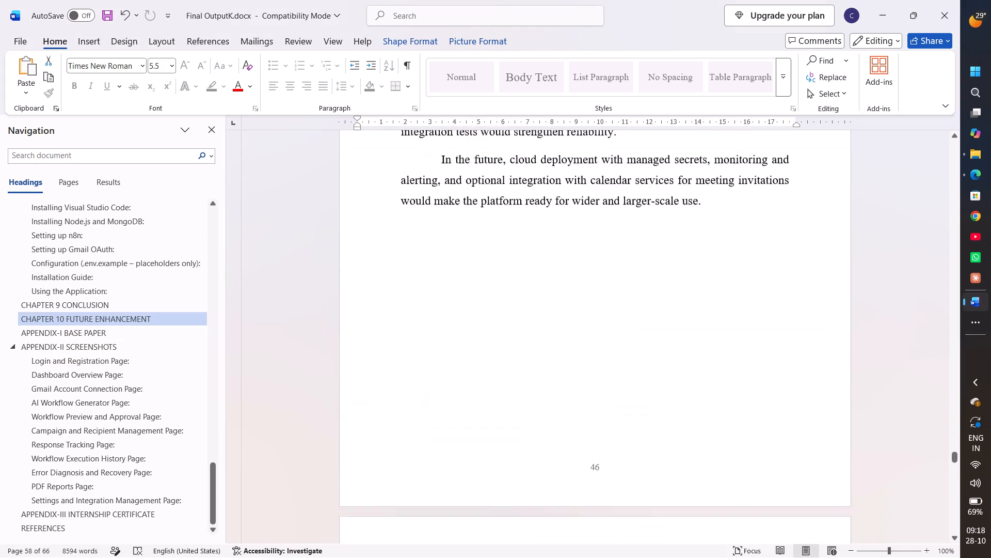
{"action": "scroll", "coordinate": [529, 265], "scroll_direction": "up", "scroll_amount": 1}
{"action": "scroll", "coordinate": [529, 265], "scroll_direction": "down", "scroll_amount": 1}
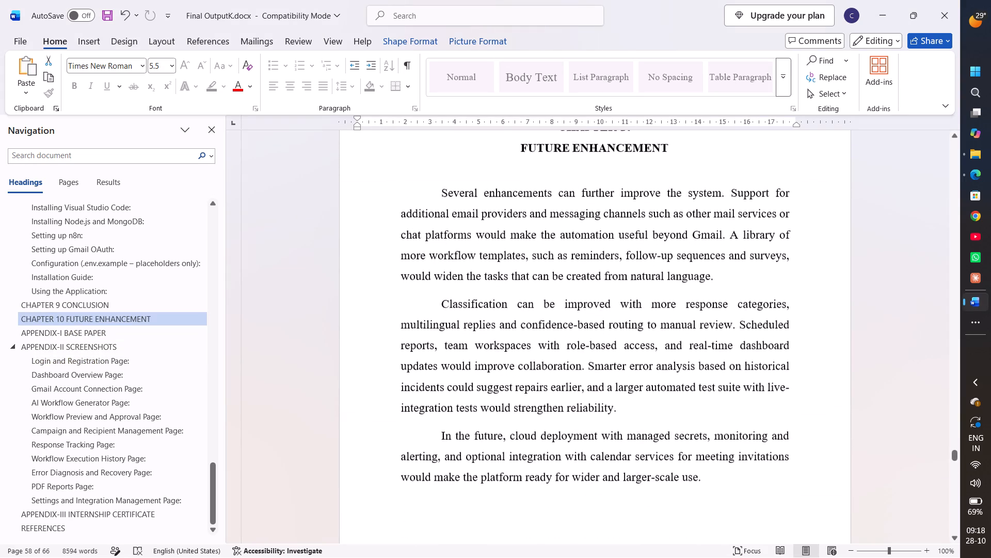
{"action": "scroll", "coordinate": [529, 265], "scroll_direction": "down", "scroll_amount": 1}
{"action": "scroll", "coordinate": [529, 265], "scroll_direction": "up", "scroll_amount": 2}
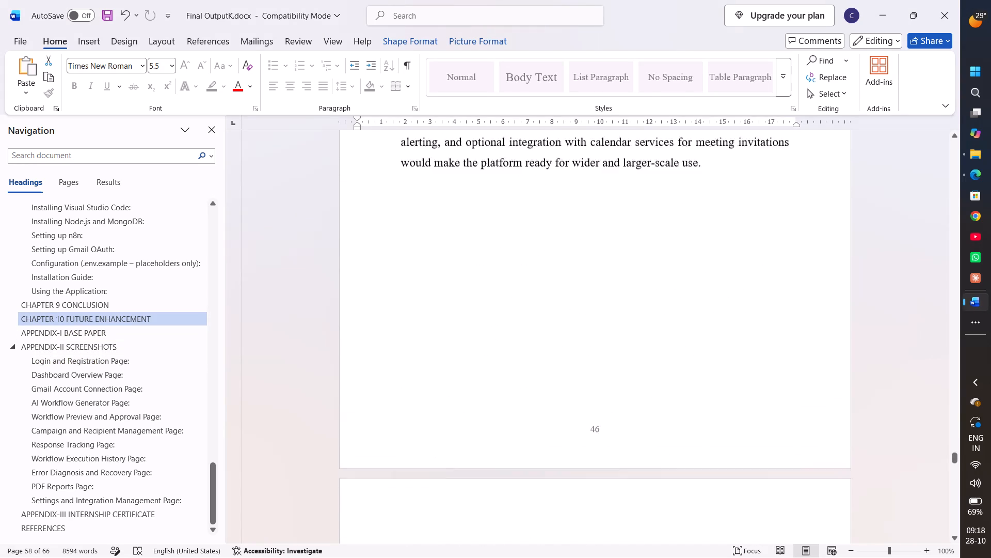
{"action": "scroll", "coordinate": [529, 265], "scroll_direction": "up", "scroll_amount": 19}
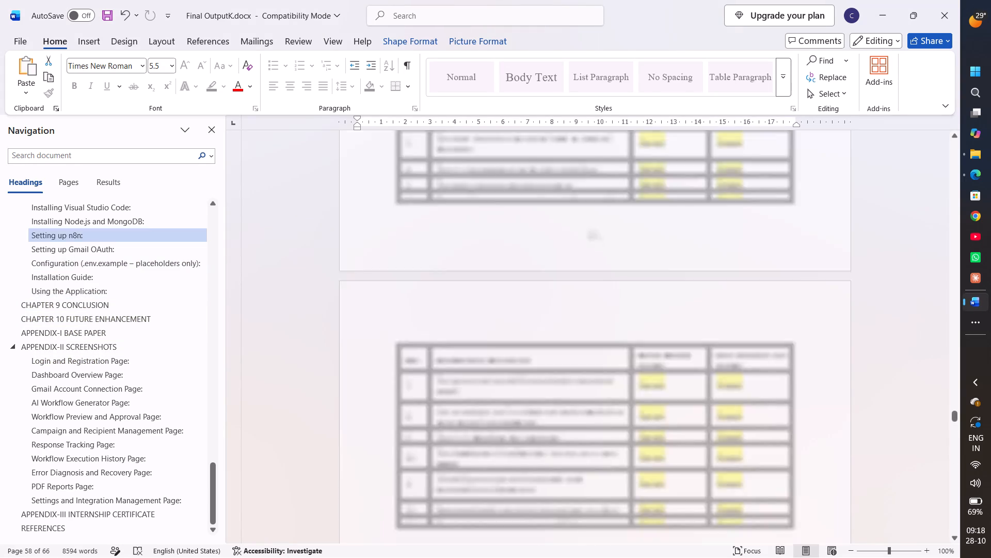
{"action": "scroll", "coordinate": [529, 265], "scroll_direction": "up", "scroll_amount": 17}
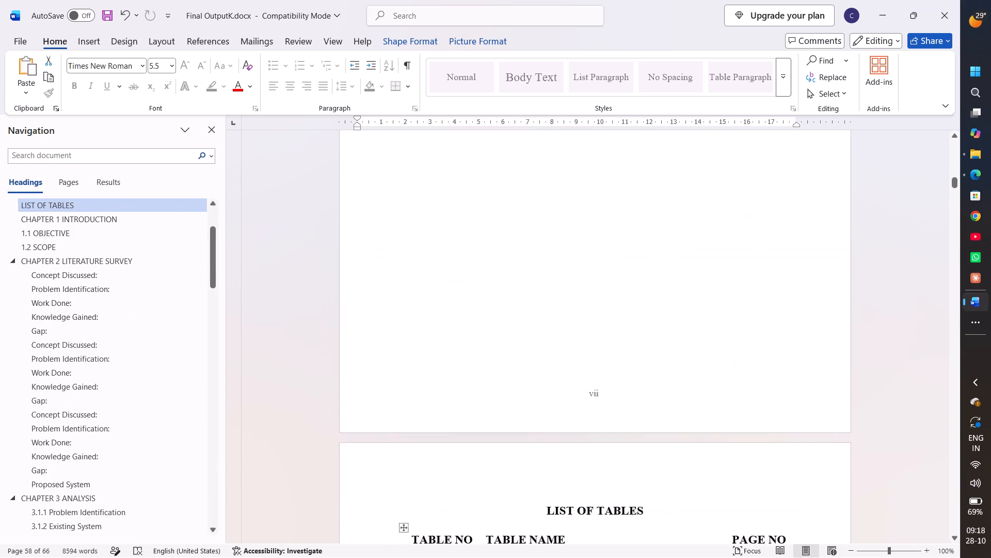
{"action": "scroll", "coordinate": [529, 265], "scroll_direction": "up", "scroll_amount": 16}
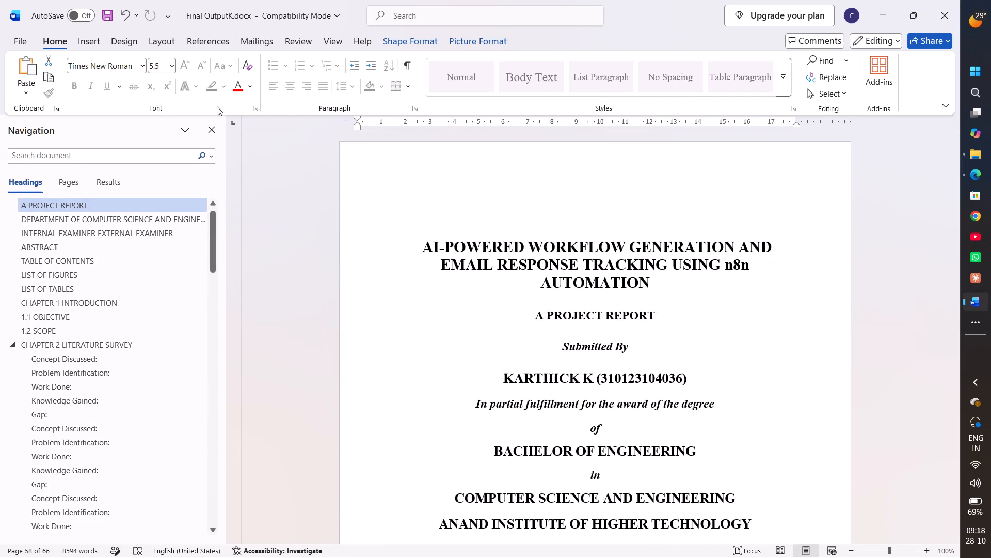
Review the report from the title page through the bonafide certificate, abstract and table of contents.
{"action": "scroll", "coordinate": [388, 293], "scroll_direction": "down", "scroll_amount": 2}
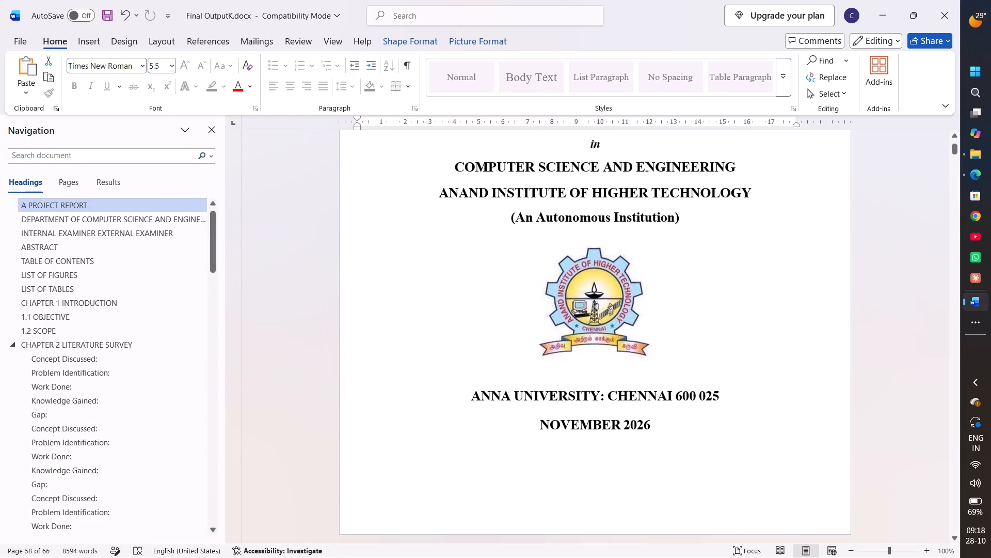
{"action": "scroll", "coordinate": [388, 293], "scroll_direction": "down", "scroll_amount": 6}
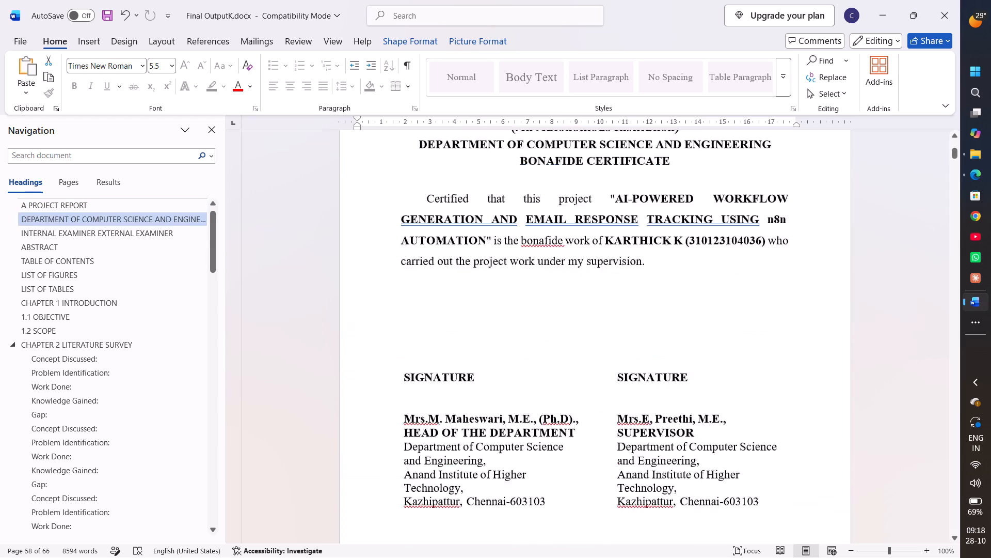
{"action": "scroll", "coordinate": [388, 293], "scroll_direction": "down", "scroll_amount": 4}
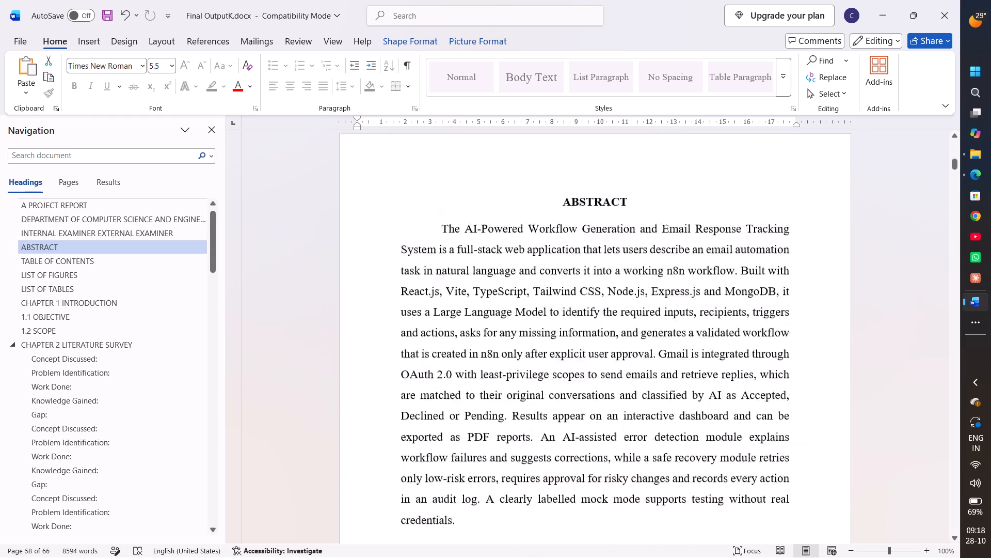
{"action": "scroll", "coordinate": [388, 293], "scroll_direction": "down", "scroll_amount": 3}
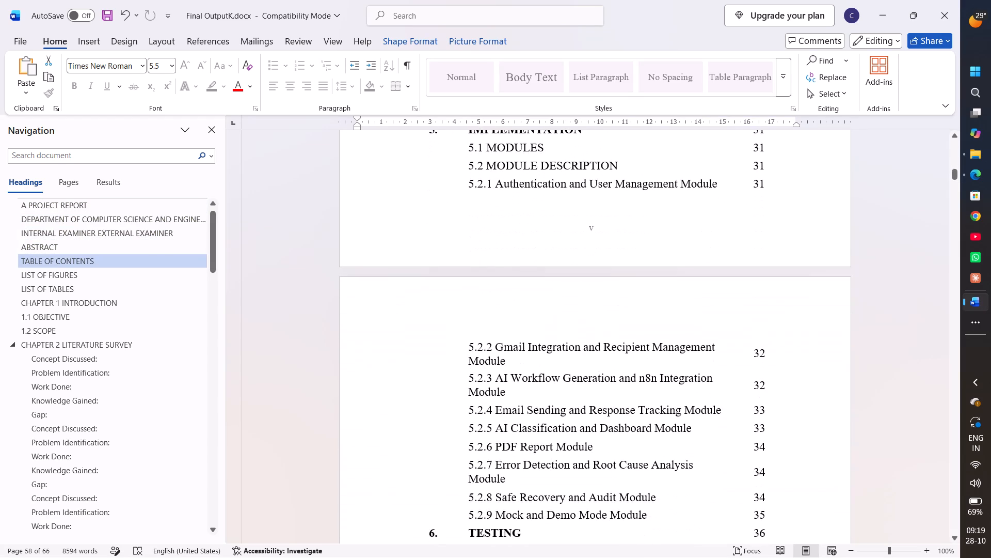
{"action": "scroll", "coordinate": [388, 293], "scroll_direction": "down", "scroll_amount": 2}
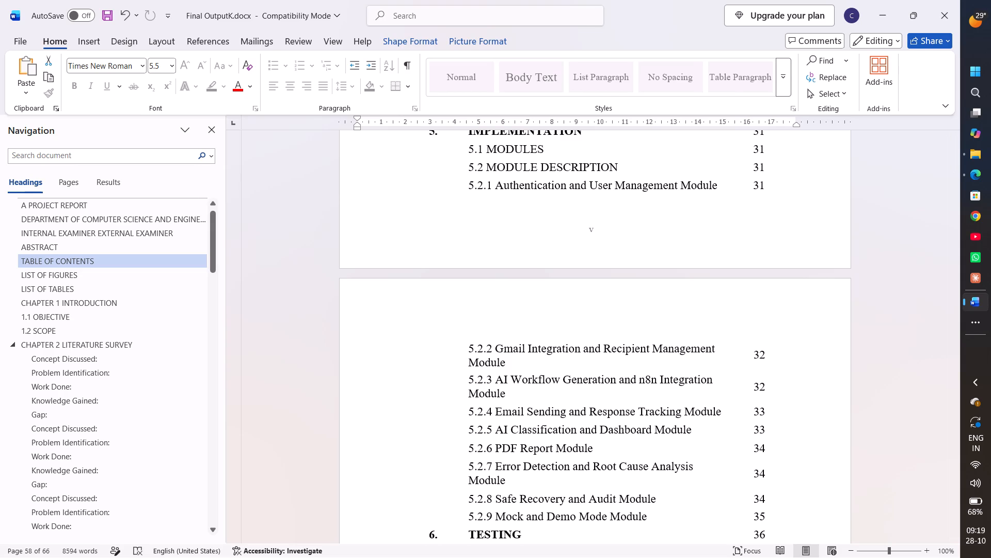
Review the rest of the table of contents, the lists of figures and tables, and the Chapter 1 introduction.
{"action": "scroll", "coordinate": [422, 473], "scroll_direction": "down", "scroll_amount": 4}
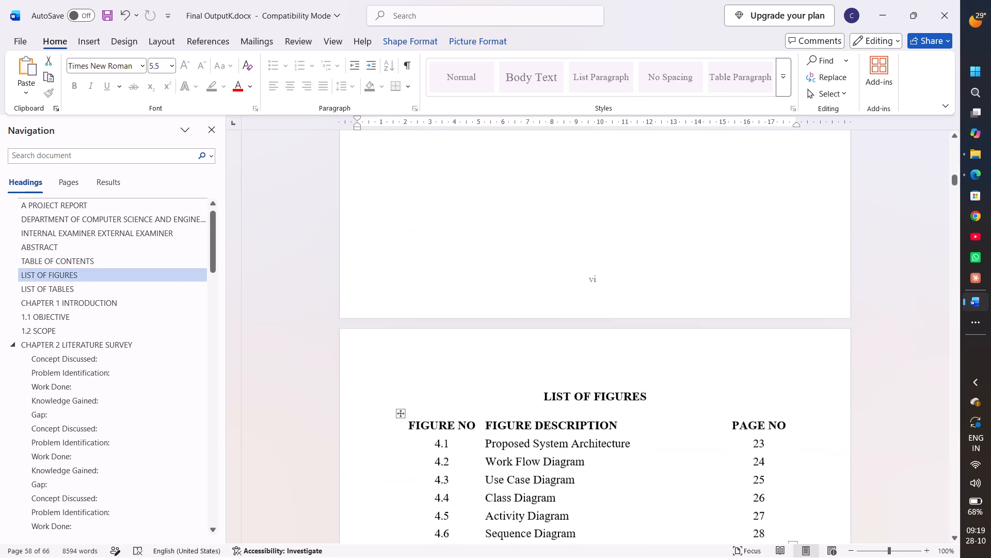
{"action": "scroll", "coordinate": [422, 473], "scroll_direction": "down", "scroll_amount": 8}
{"action": "scroll", "coordinate": [422, 473], "scroll_direction": "up", "scroll_amount": 1}
{"action": "scroll", "coordinate": [422, 473], "scroll_direction": "down", "scroll_amount": 1}
{"action": "scroll", "coordinate": [422, 473], "scroll_direction": "up", "scroll_amount": 1}
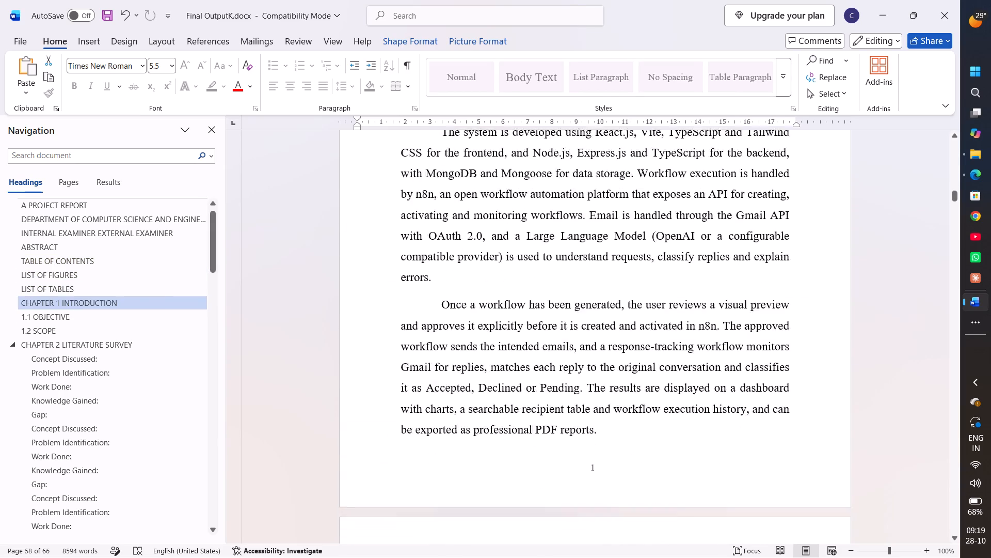
{"action": "scroll", "coordinate": [422, 473], "scroll_direction": "up", "scroll_amount": 1}
{"action": "scroll", "coordinate": [422, 473], "scroll_direction": "down", "scroll_amount": 2}
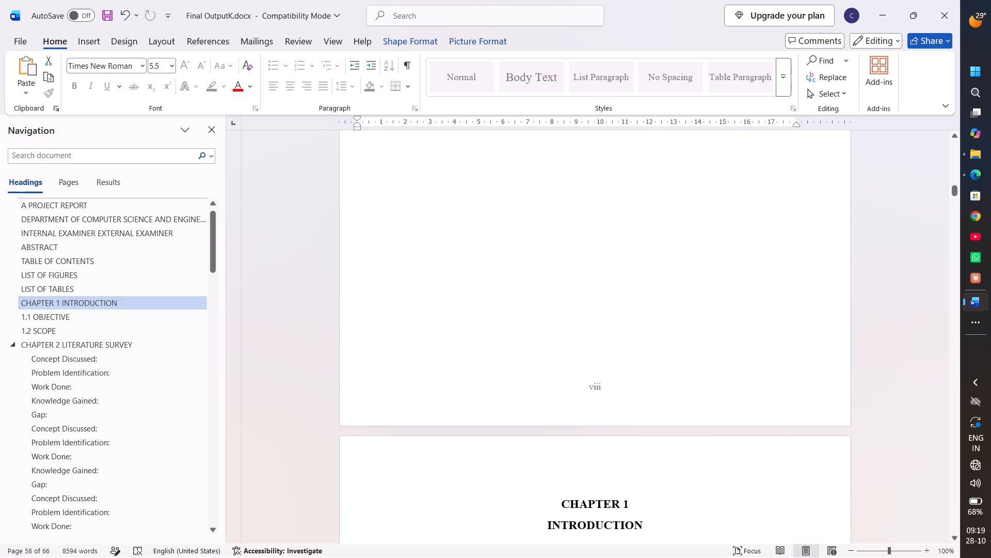
{"action": "scroll", "coordinate": [422, 473], "scroll_direction": "down", "scroll_amount": 3}
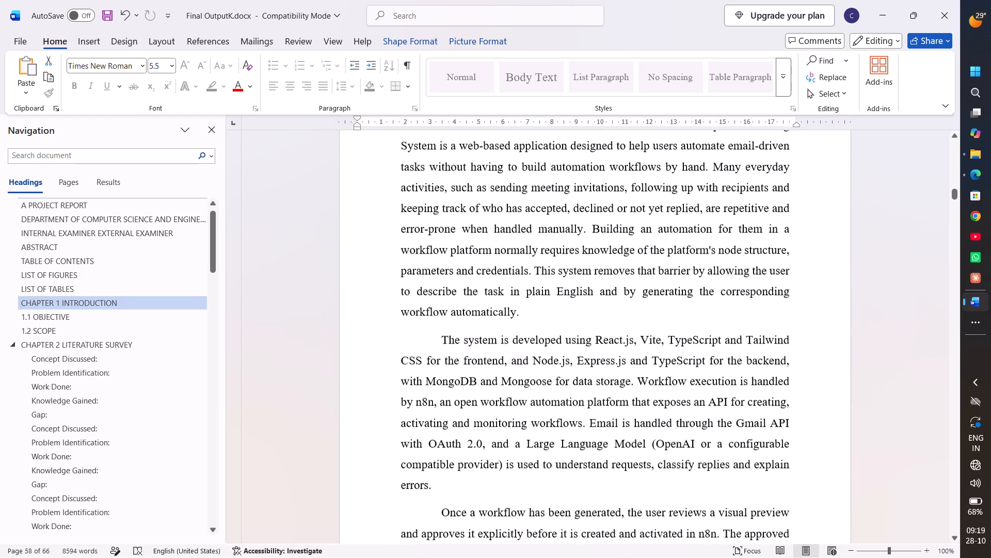
{"action": "scroll", "coordinate": [422, 473], "scroll_direction": "down", "scroll_amount": 4}
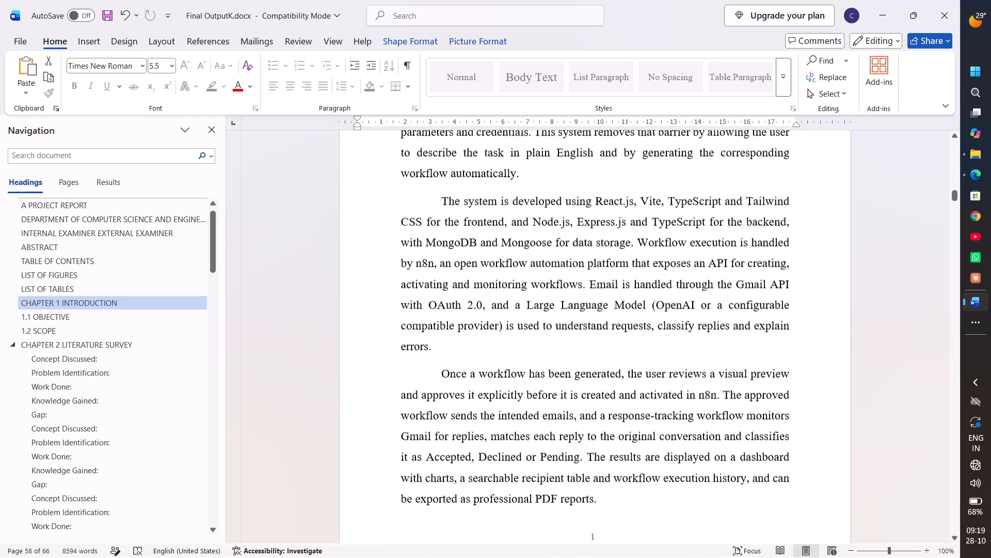
Check the bullet formatting in sections 1.1 Objective and 1.2 Scope, through to the PDF Reporting item.
{"action": "scroll", "coordinate": [422, 473], "scroll_direction": "down", "scroll_amount": 3}
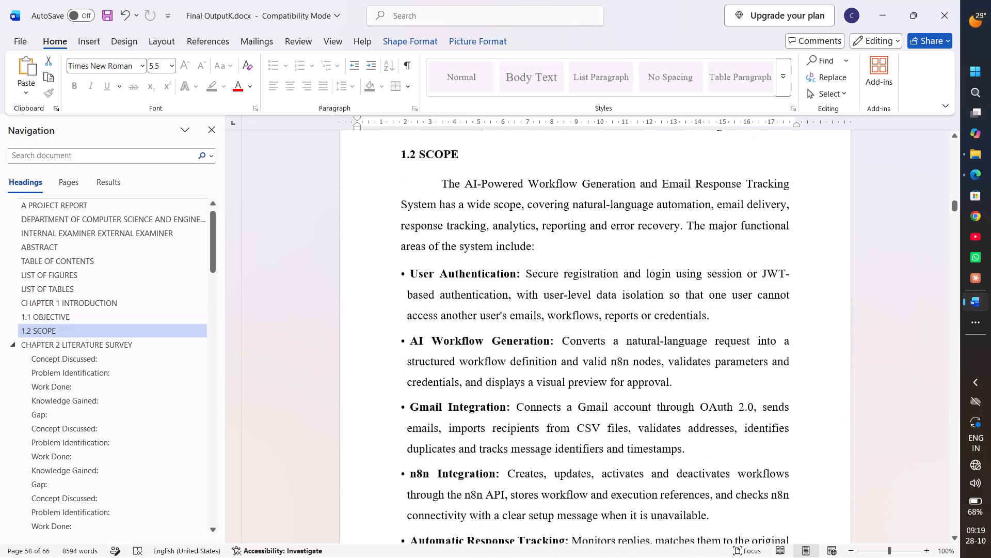
{"action": "scroll", "coordinate": [422, 473], "scroll_direction": "down", "scroll_amount": 2}
{"action": "scroll", "coordinate": [422, 473], "scroll_direction": "up", "scroll_amount": 1}
{"action": "scroll", "coordinate": [422, 473], "scroll_direction": "down", "scroll_amount": 1}
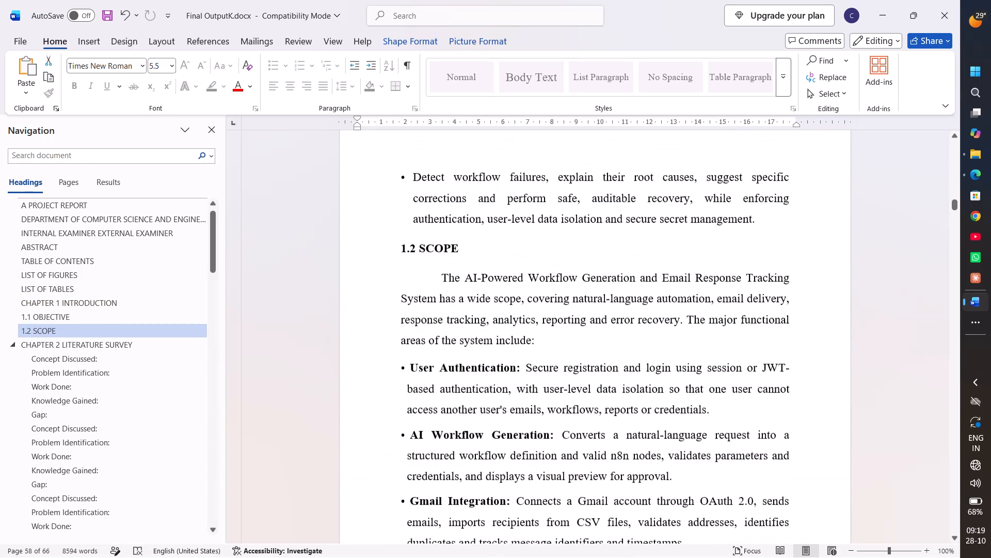
{"action": "scroll", "coordinate": [422, 473], "scroll_direction": "down", "scroll_amount": 1}
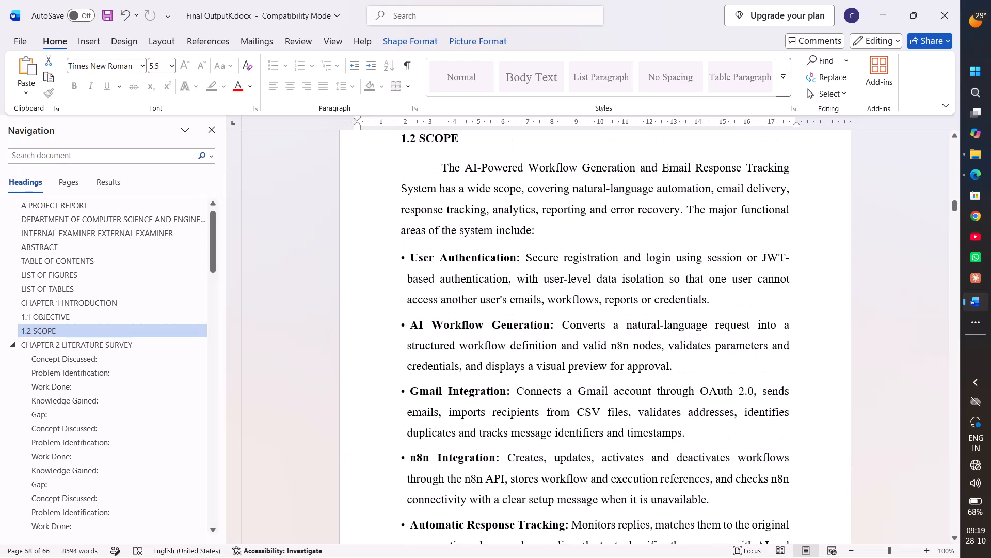
{"action": "scroll", "coordinate": [422, 473], "scroll_direction": "down", "scroll_amount": 4}
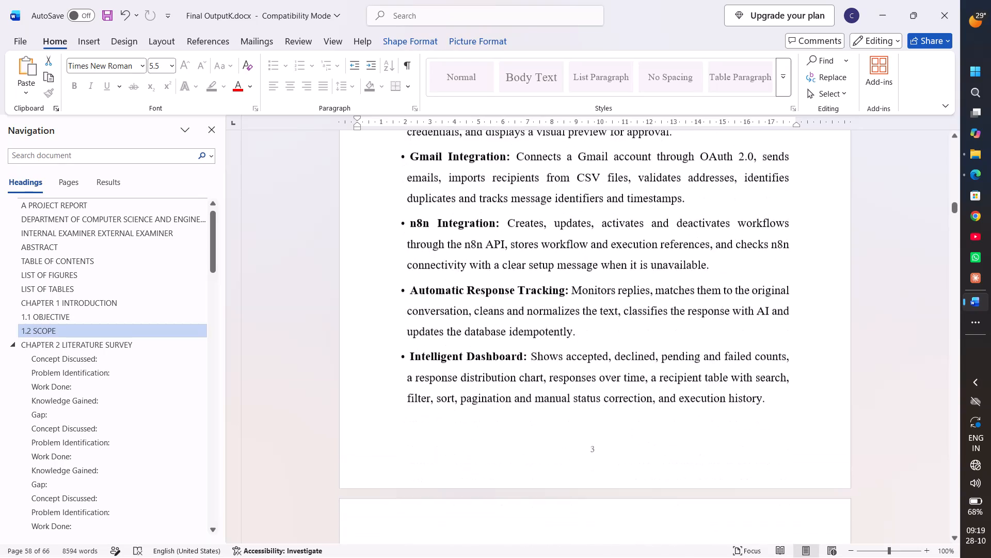
{"action": "scroll", "coordinate": [422, 473], "scroll_direction": "down", "scroll_amount": 1}
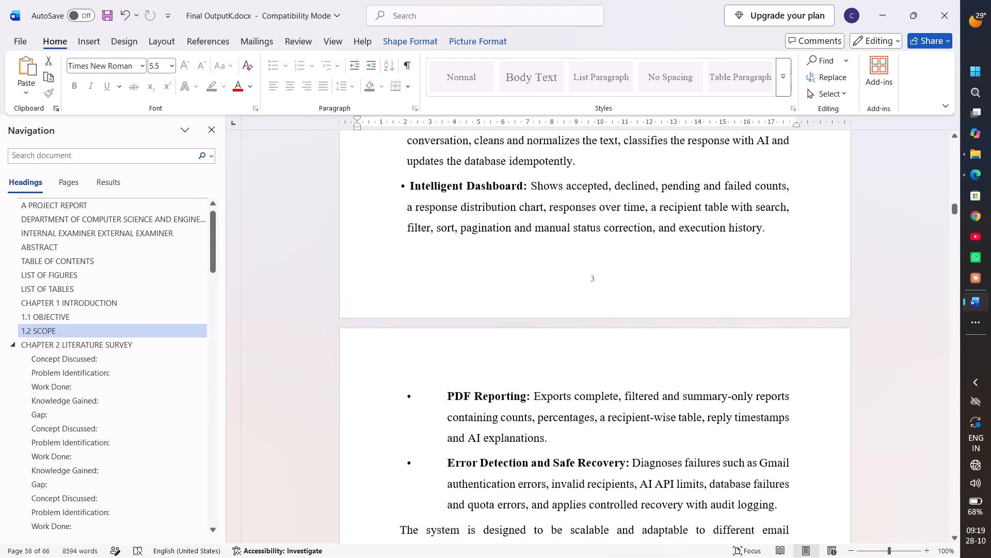
Remove the bullet and the left indentation from the PDF Reporting item in section 1.2 Scope.
{"action": "left_click", "coordinate": [440, 396]}
{"action": "key", "text": "BackSpace"}
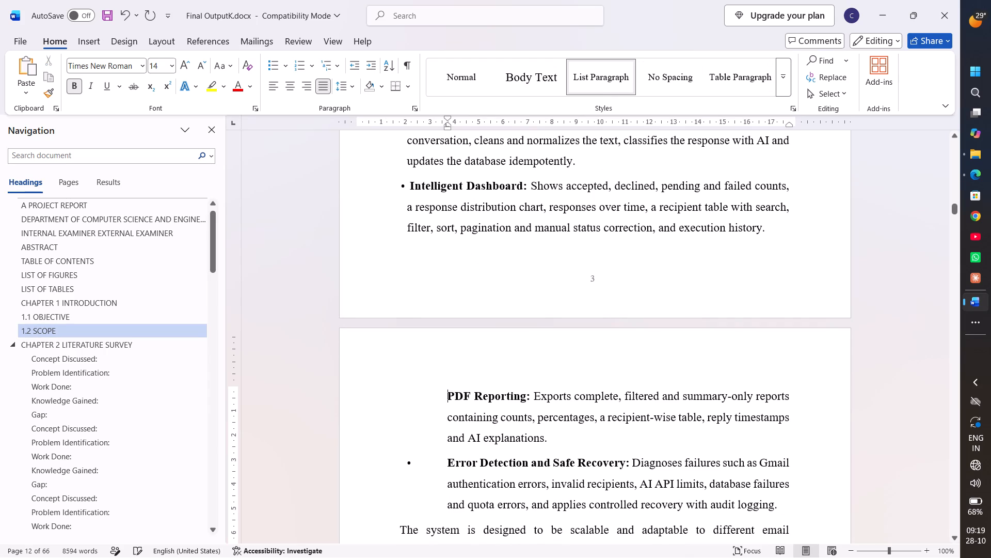
{"action": "key", "text": "BackSpace"}
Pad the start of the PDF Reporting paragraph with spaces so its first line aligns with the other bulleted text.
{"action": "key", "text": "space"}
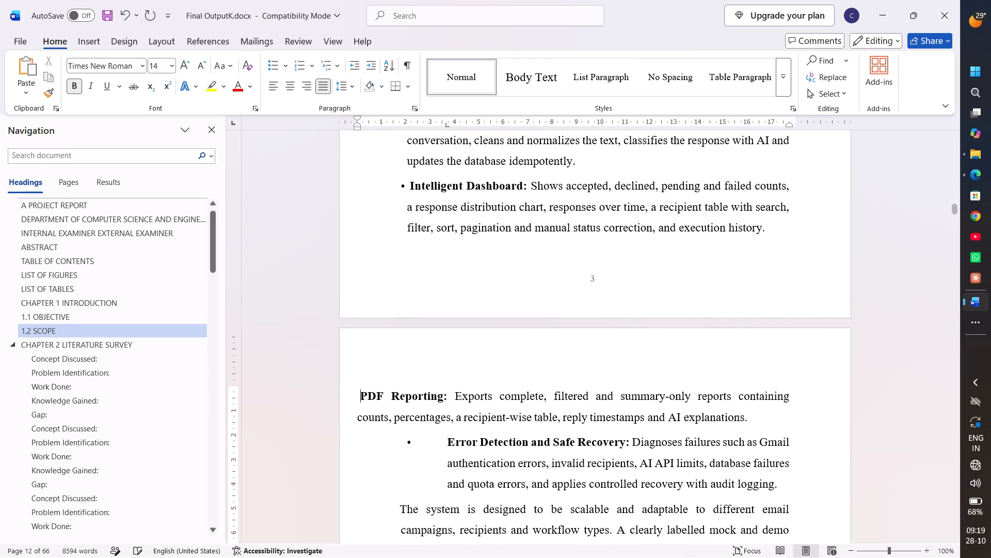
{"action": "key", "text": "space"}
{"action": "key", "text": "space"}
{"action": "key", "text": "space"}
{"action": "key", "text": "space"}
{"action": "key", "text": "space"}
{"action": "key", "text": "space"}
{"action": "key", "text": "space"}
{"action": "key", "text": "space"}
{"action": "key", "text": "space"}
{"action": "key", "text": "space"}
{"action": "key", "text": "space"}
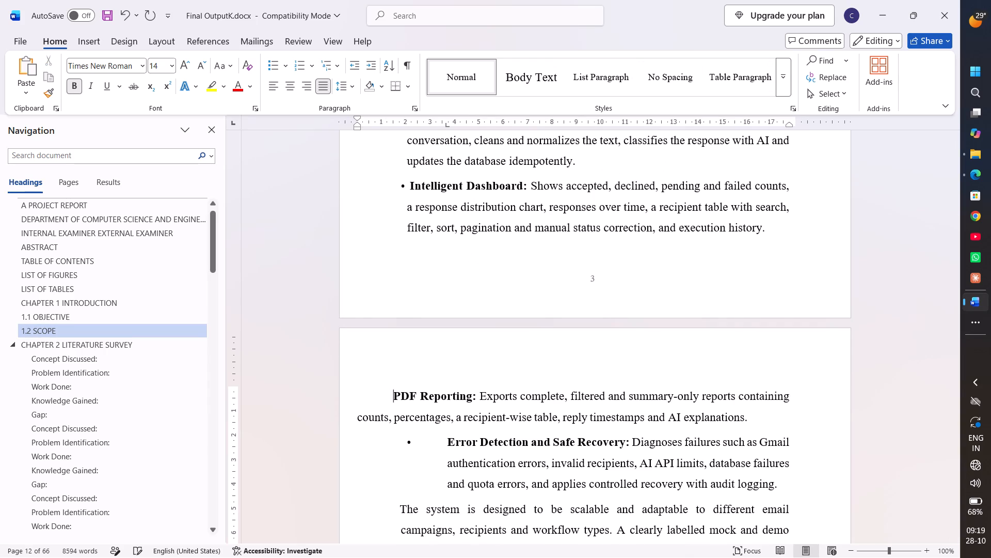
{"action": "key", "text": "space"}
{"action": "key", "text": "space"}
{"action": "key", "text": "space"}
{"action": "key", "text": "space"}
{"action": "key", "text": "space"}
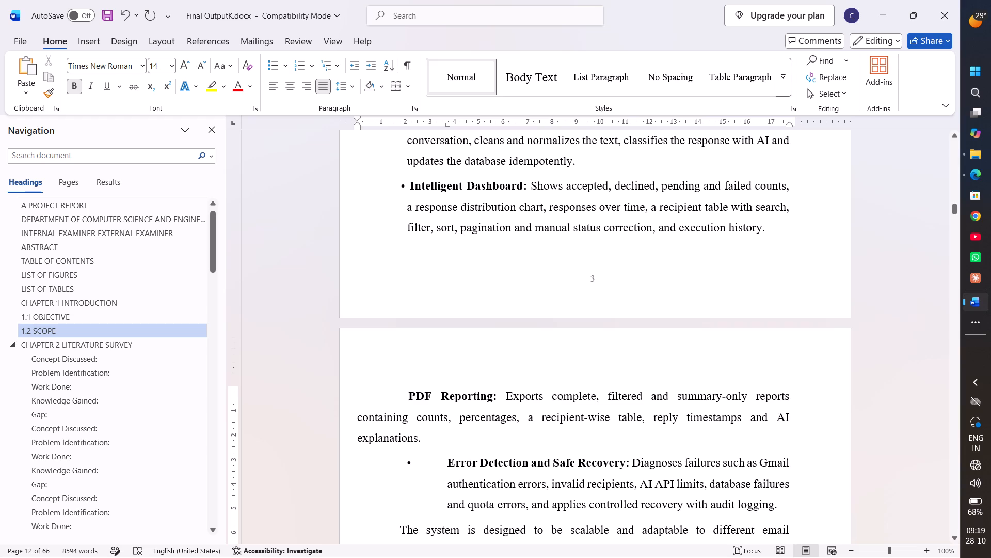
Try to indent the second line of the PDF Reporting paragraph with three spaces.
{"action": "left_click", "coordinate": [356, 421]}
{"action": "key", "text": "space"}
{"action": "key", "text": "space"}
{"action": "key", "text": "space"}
Undo the recent bullet and indent edits on the PDF Reporting paragraph in section 1.2 Scope.
{"action": "key", "text": "ctrl+z"}
{"action": "key", "text": "ctrl+z"}
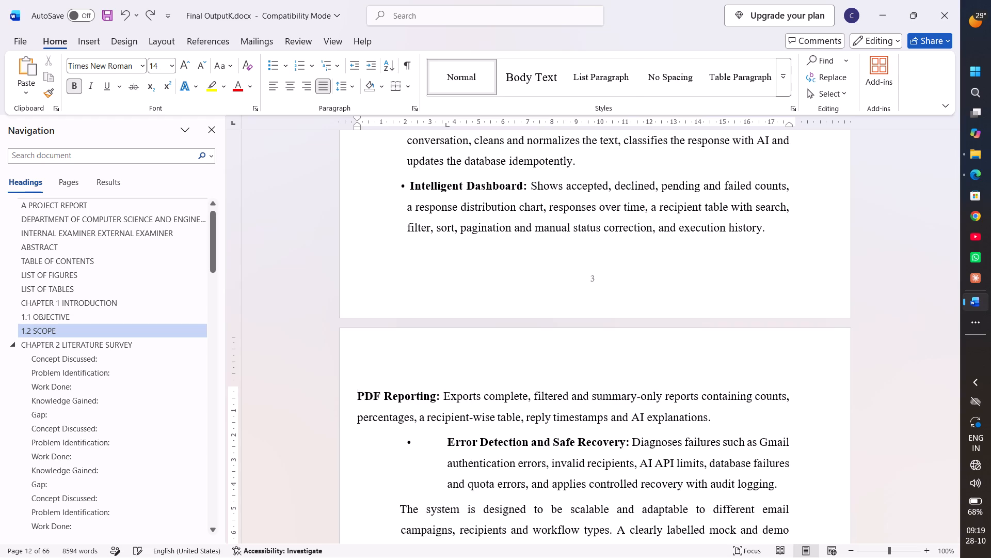
{"action": "key", "text": "ctrl+z"}
{"action": "key", "text": "ctrl+z"}
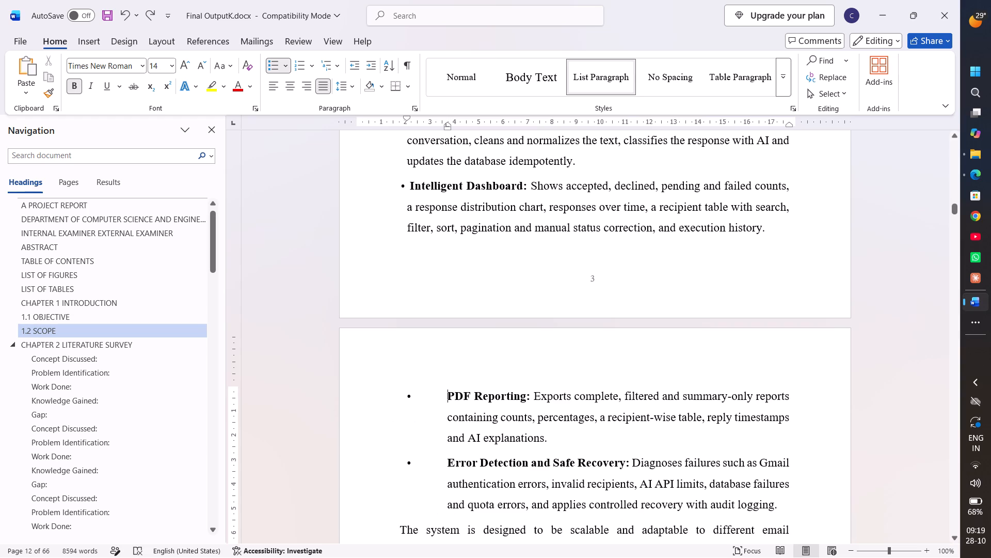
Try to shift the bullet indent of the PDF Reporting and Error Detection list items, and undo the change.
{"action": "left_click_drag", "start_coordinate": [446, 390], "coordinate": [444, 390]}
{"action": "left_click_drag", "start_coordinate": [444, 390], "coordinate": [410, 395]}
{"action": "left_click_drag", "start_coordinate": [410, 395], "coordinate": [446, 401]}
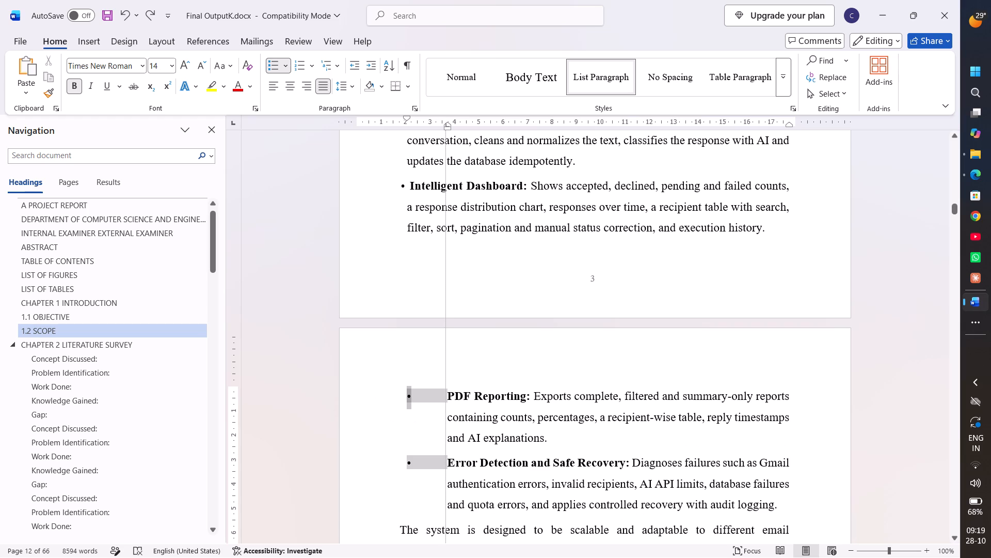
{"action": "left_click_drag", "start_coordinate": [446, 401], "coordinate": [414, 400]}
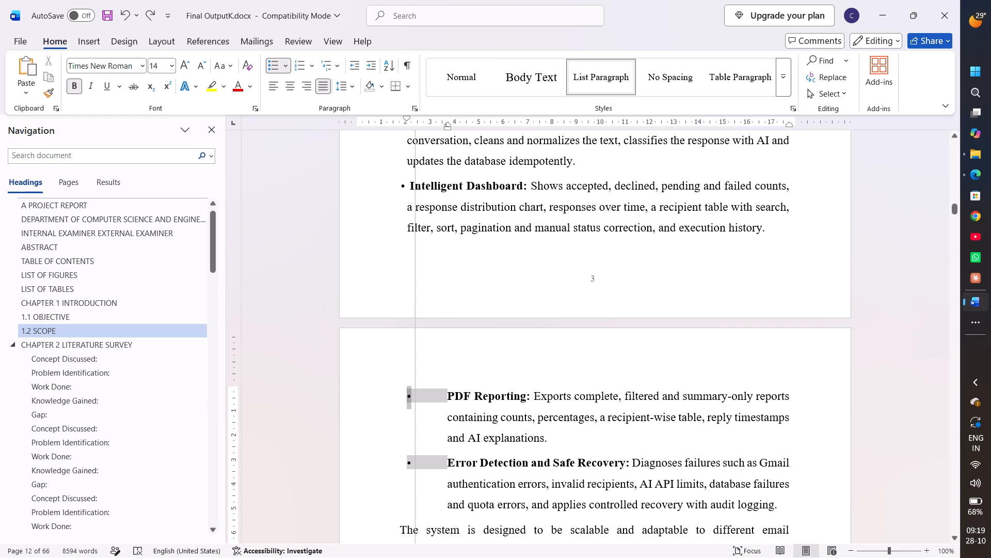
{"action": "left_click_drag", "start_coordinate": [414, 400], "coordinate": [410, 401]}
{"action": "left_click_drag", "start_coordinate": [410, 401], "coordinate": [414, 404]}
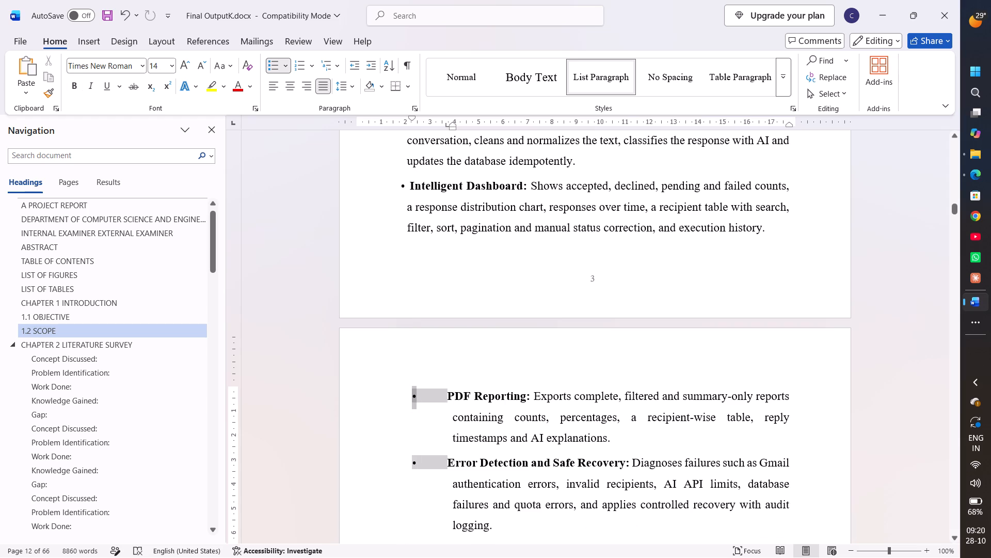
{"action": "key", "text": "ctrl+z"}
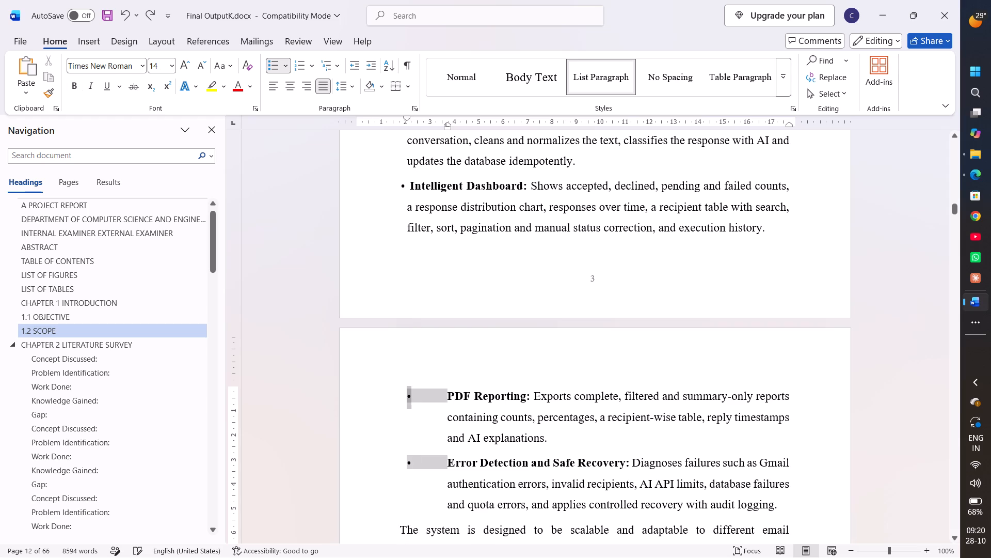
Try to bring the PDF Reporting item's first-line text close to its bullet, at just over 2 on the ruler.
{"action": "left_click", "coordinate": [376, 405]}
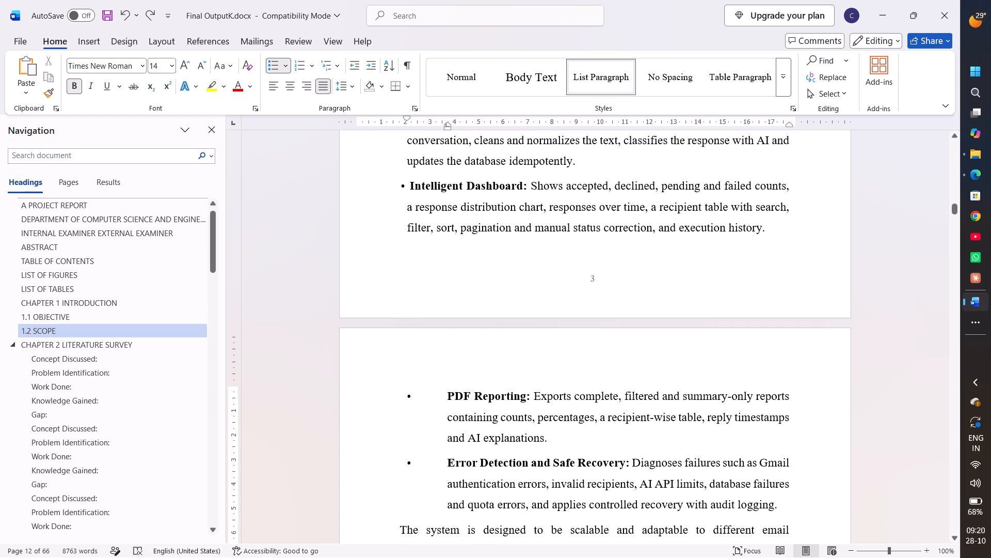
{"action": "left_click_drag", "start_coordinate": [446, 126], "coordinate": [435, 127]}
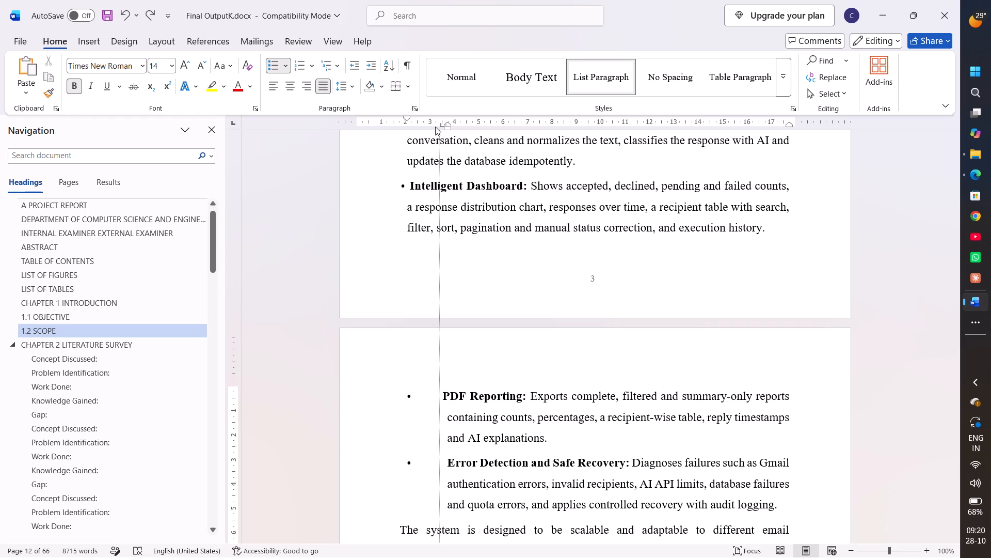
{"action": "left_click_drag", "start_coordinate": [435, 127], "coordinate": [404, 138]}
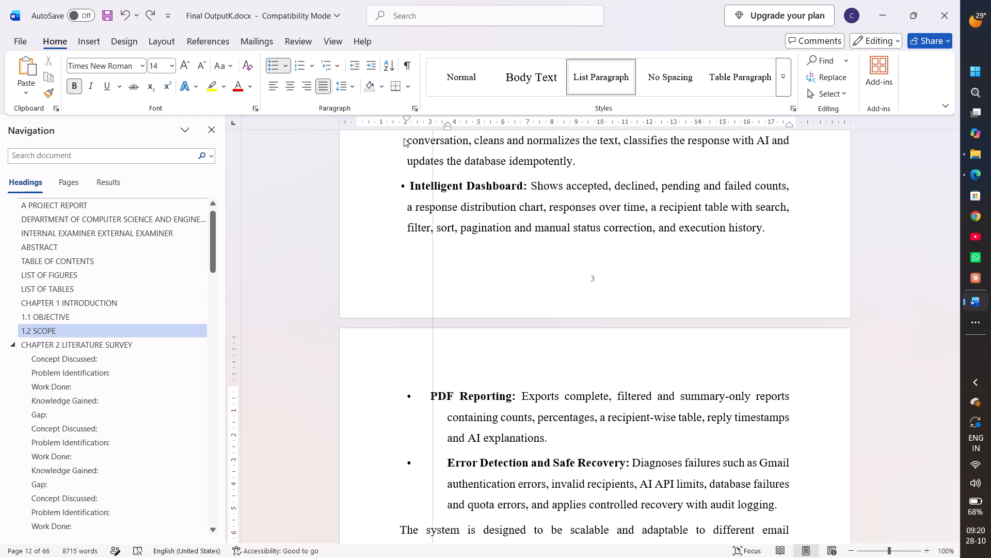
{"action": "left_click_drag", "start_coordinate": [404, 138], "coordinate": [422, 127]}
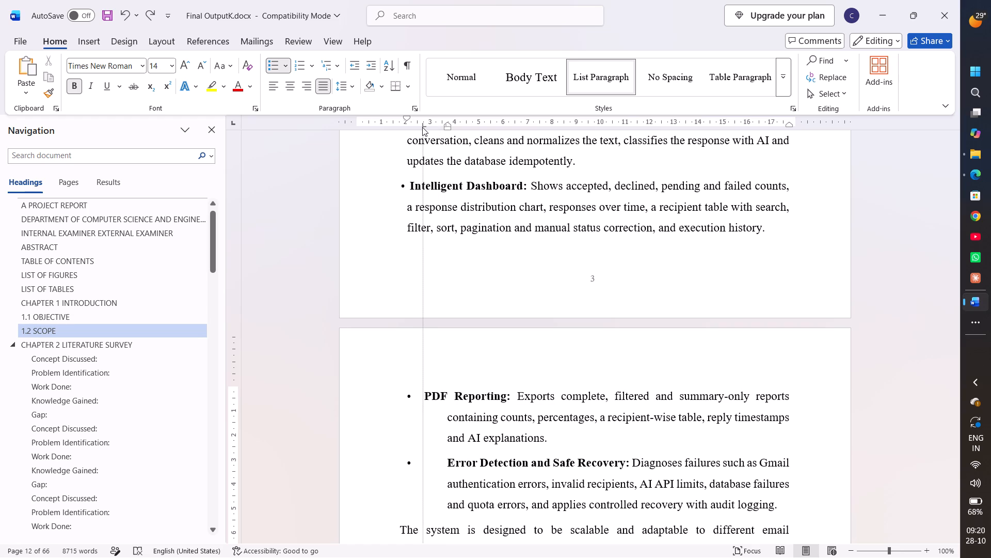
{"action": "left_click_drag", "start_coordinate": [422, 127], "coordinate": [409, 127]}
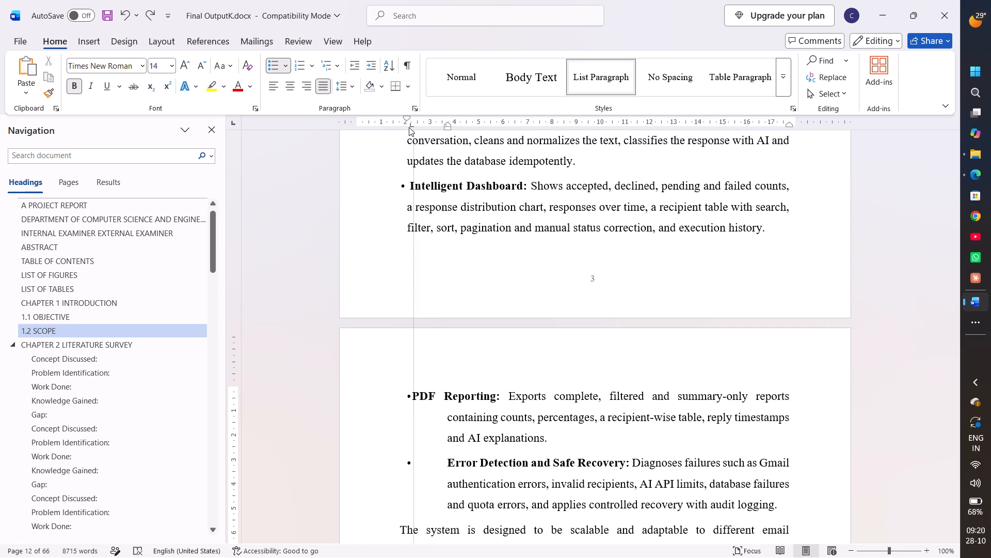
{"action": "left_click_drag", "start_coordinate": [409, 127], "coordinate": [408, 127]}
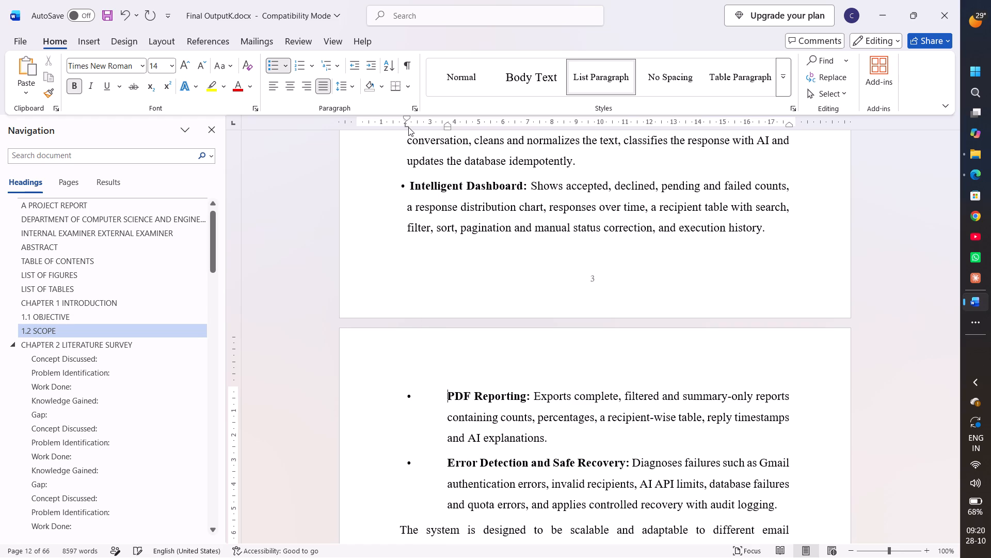
Move the PDF Reporting item's bullet to just under 2 on the ruler, in line with the Intelligent Dashboard bullet.
{"action": "left_click_drag", "start_coordinate": [407, 119], "coordinate": [404, 119]}
{"action": "left_click_drag", "start_coordinate": [404, 119], "coordinate": [401, 119]}
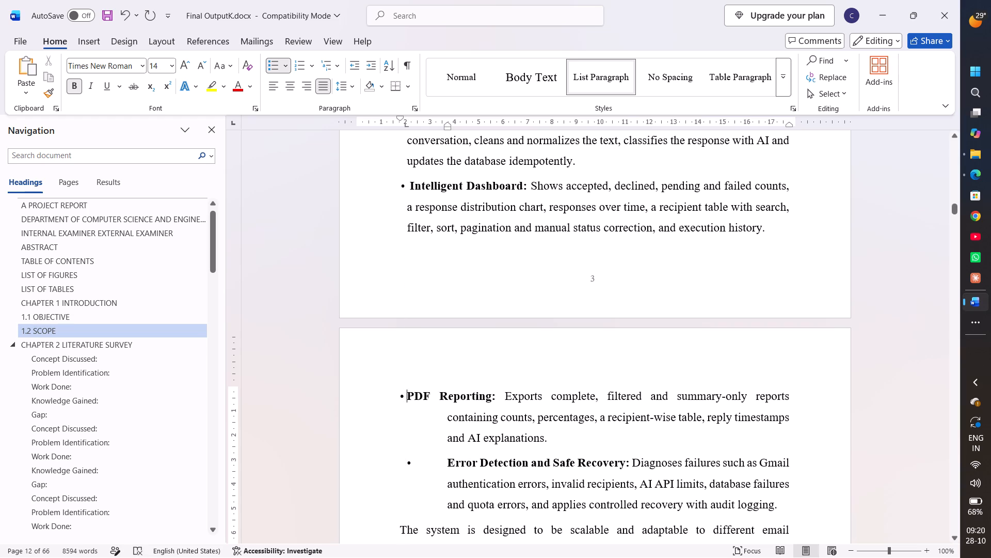
Move the Error Detection and Safe Recovery bullet to just under 2 on the ruler and its first-line text to about 2.
{"action": "left_click", "coordinate": [447, 460]}
{"action": "left_click", "coordinate": [405, 120]}
{"action": "left_click_drag", "start_coordinate": [406, 116], "coordinate": [401, 116]}
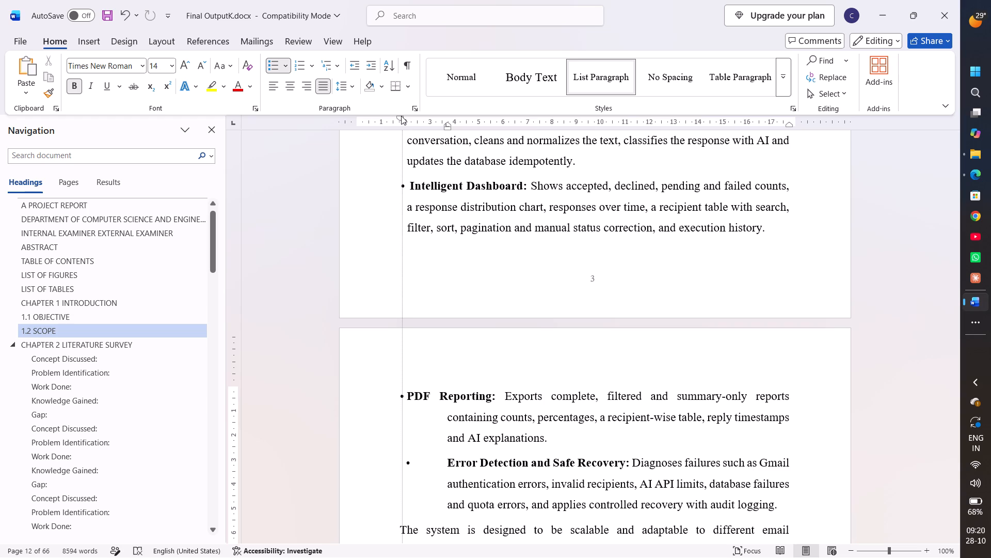
{"action": "left_click_drag", "start_coordinate": [401, 116], "coordinate": [401, 117]}
{"action": "left_click_drag", "start_coordinate": [447, 128], "coordinate": [440, 127]}
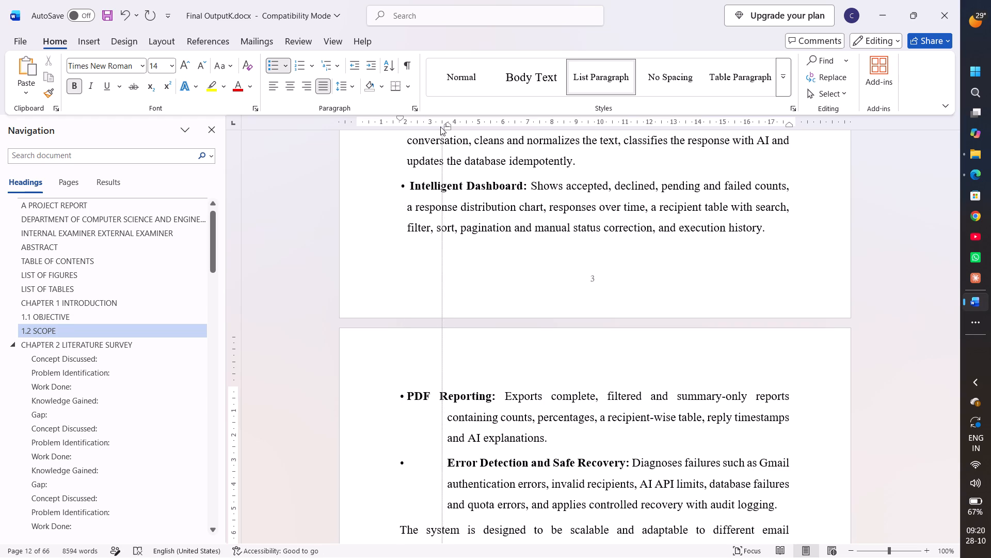
{"action": "left_click_drag", "start_coordinate": [440, 127], "coordinate": [414, 125]}
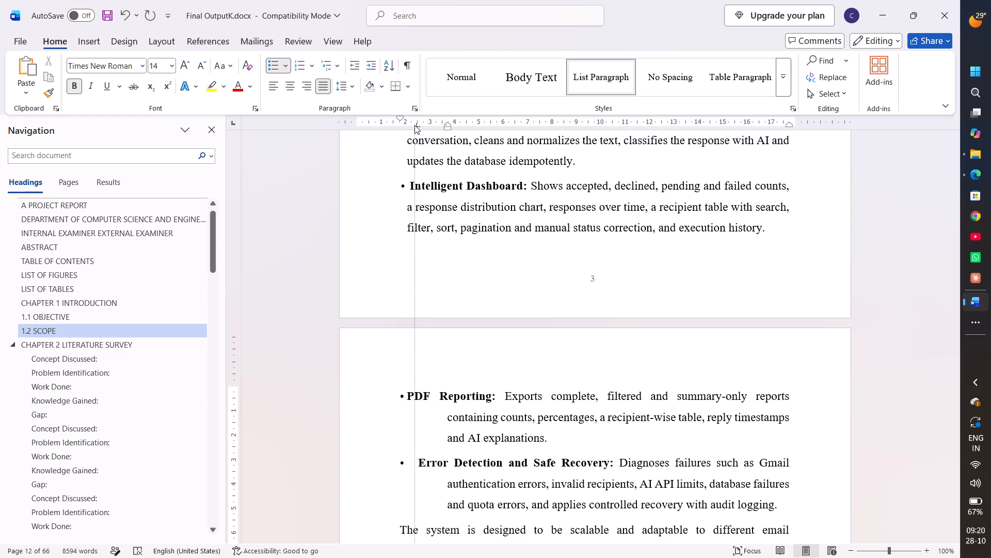
{"action": "left_click_drag", "start_coordinate": [414, 125], "coordinate": [408, 125]}
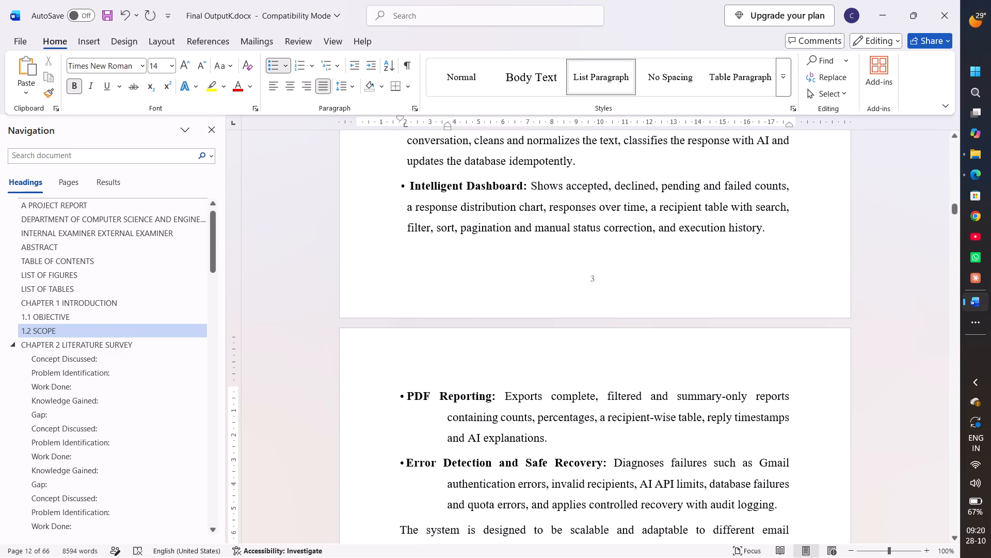
Try to pull back the PDF Reporting item's second line by deleting before "containing", then undo two deletions and reinsert the space.
{"action": "left_click", "coordinate": [446, 416]}
{"action": "key", "text": "BackSpace"}
{"action": "key", "text": "BackSpace"}
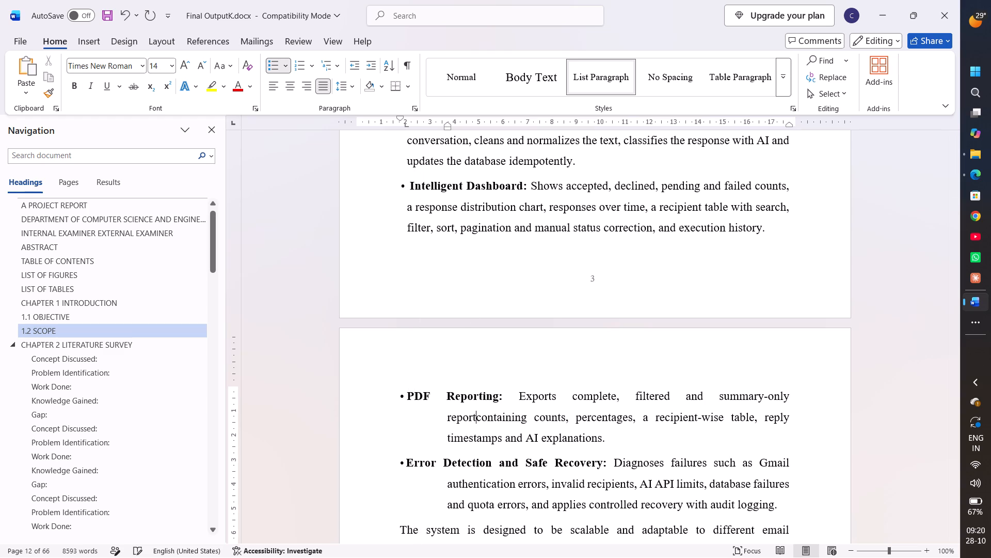
{"action": "key", "text": "BackSpace"}
{"action": "key", "text": "BackSpace"}
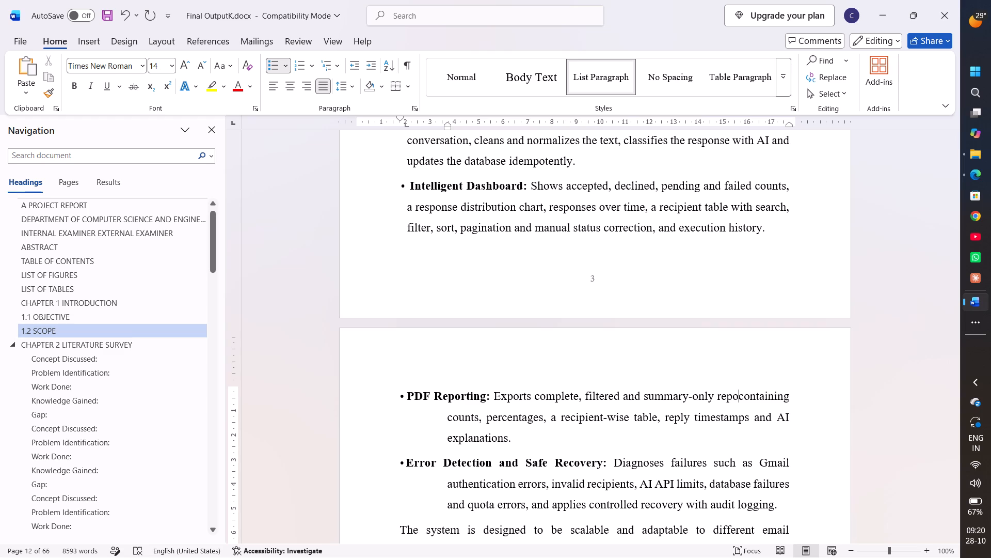
{"action": "key", "text": "ctrl+z"}
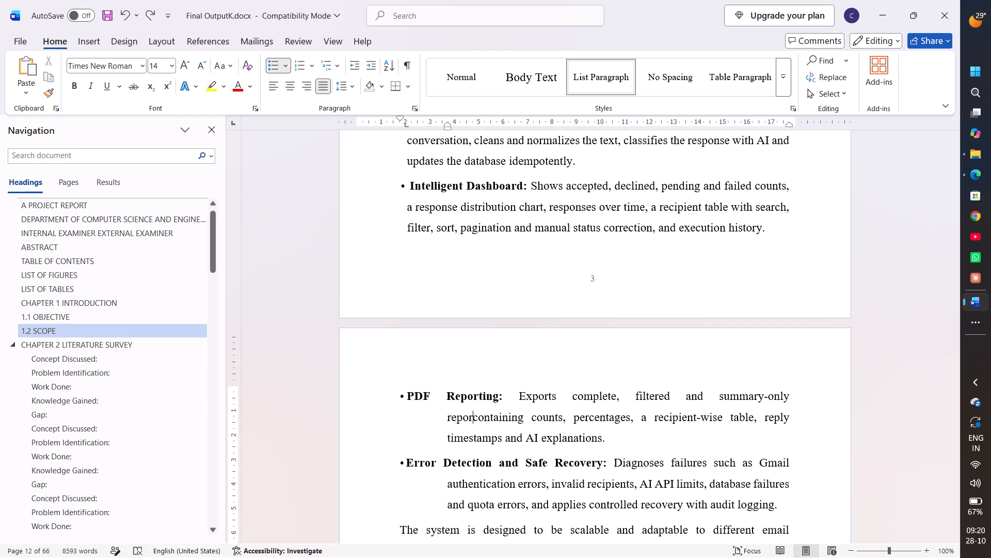
{"action": "key", "text": "ctrl+z"}
{"action": "key", "text": "space"}
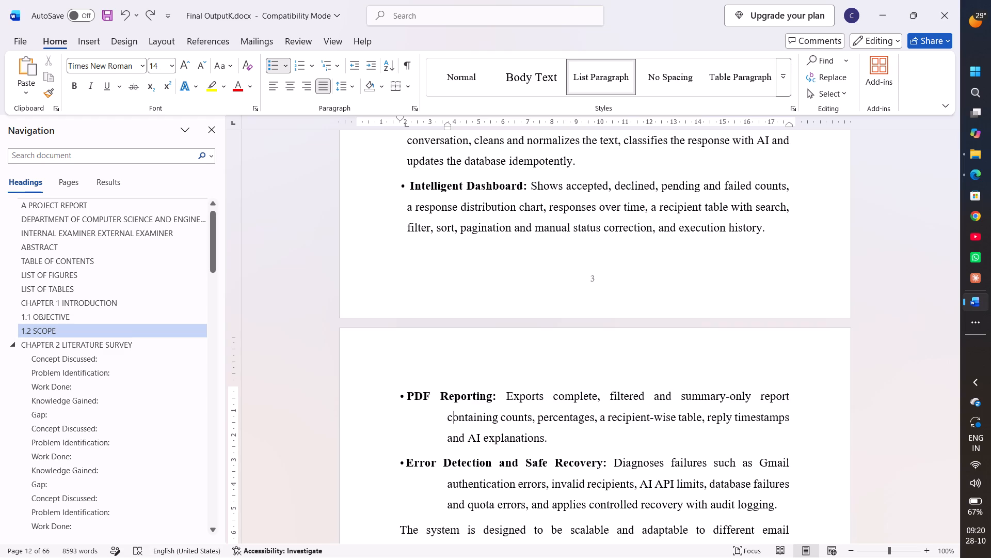
Dismiss the OneDrive deletion prompt and set the PDF Reporting item's hanging indent to about 2 on the ruler.
{"action": "left_click_drag", "start_coordinate": [445, 420], "coordinate": [500, 327]}
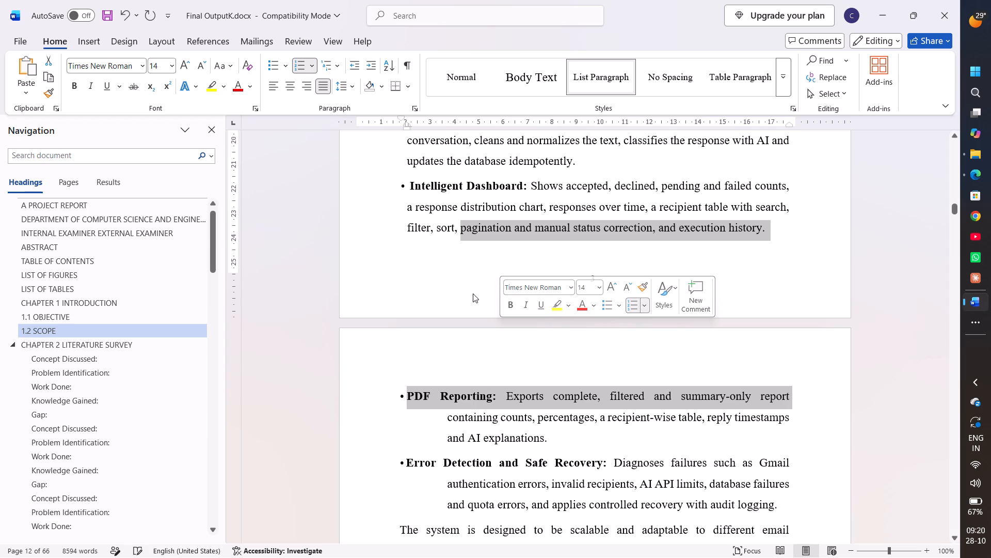
{"action": "left_click", "coordinate": [393, 266]}
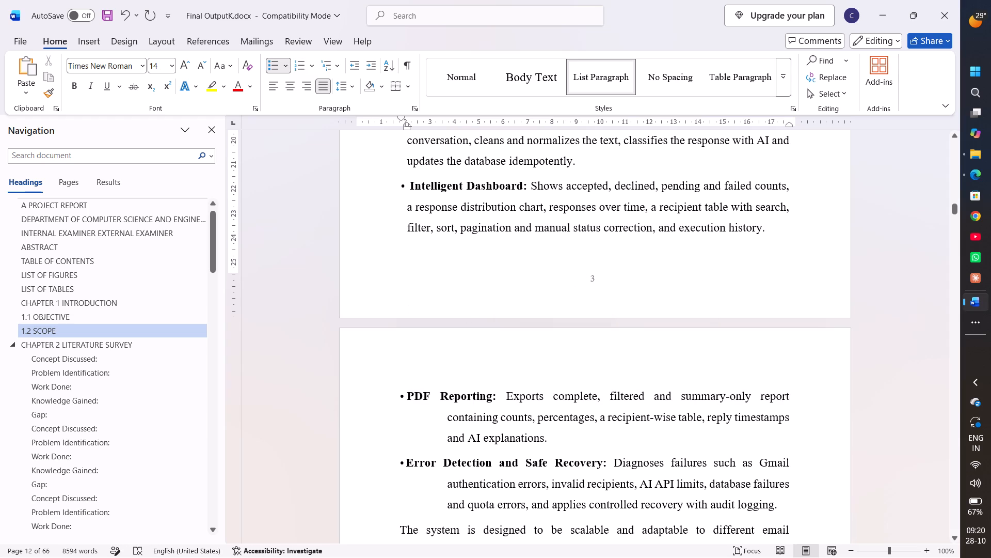
{"action": "left_click", "coordinate": [444, 419]}
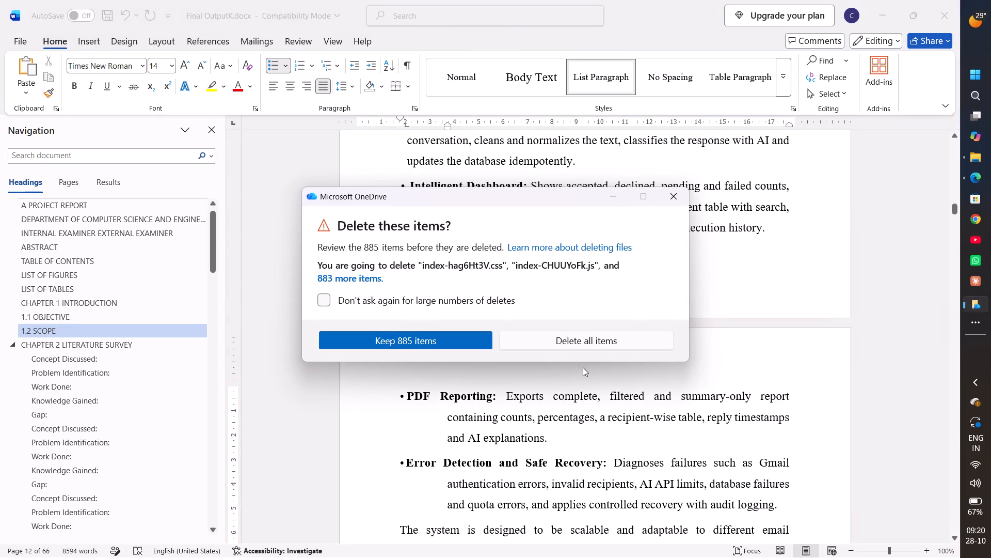
{"action": "left_click", "coordinate": [674, 199]}
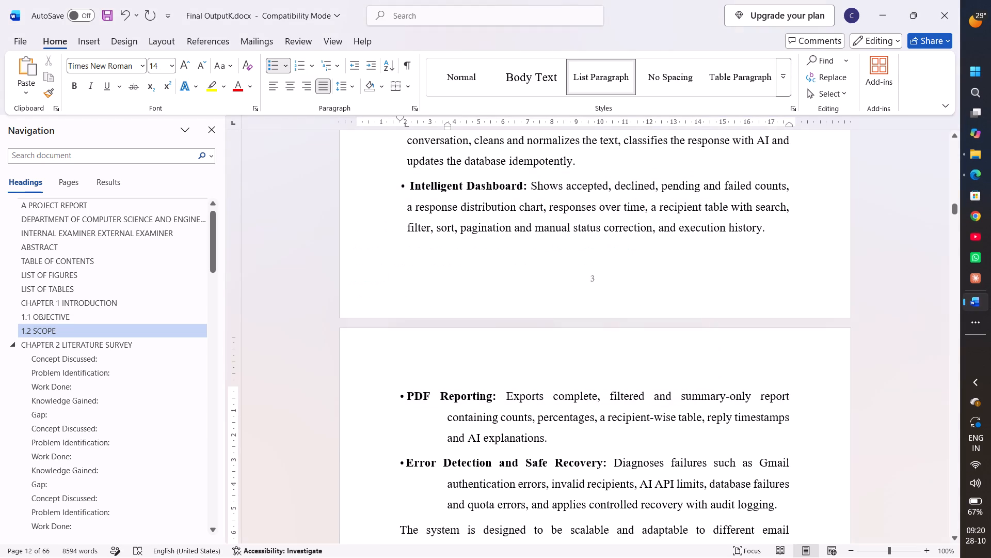
{"action": "left_click_drag", "start_coordinate": [448, 126], "coordinate": [445, 126]}
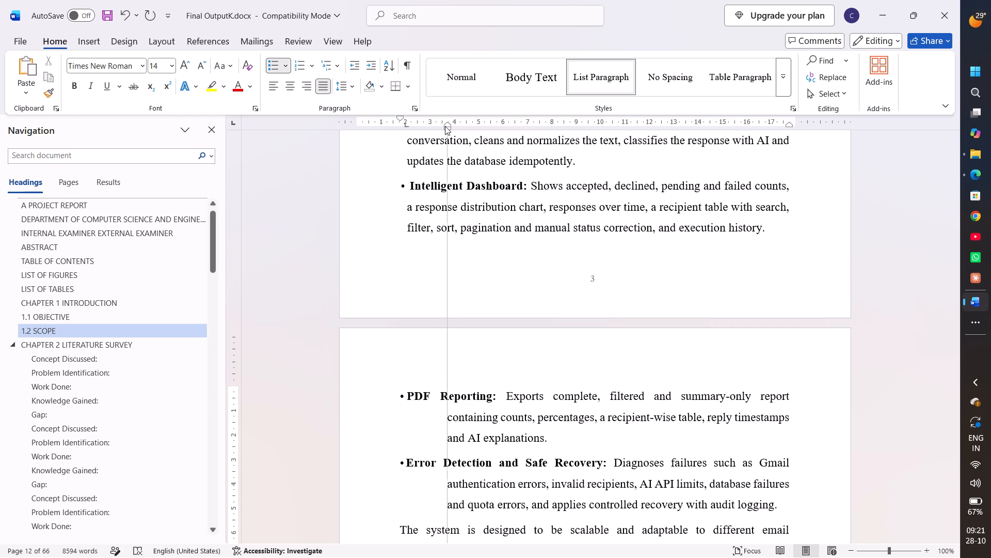
{"action": "left_click_drag", "start_coordinate": [445, 126], "coordinate": [411, 126]}
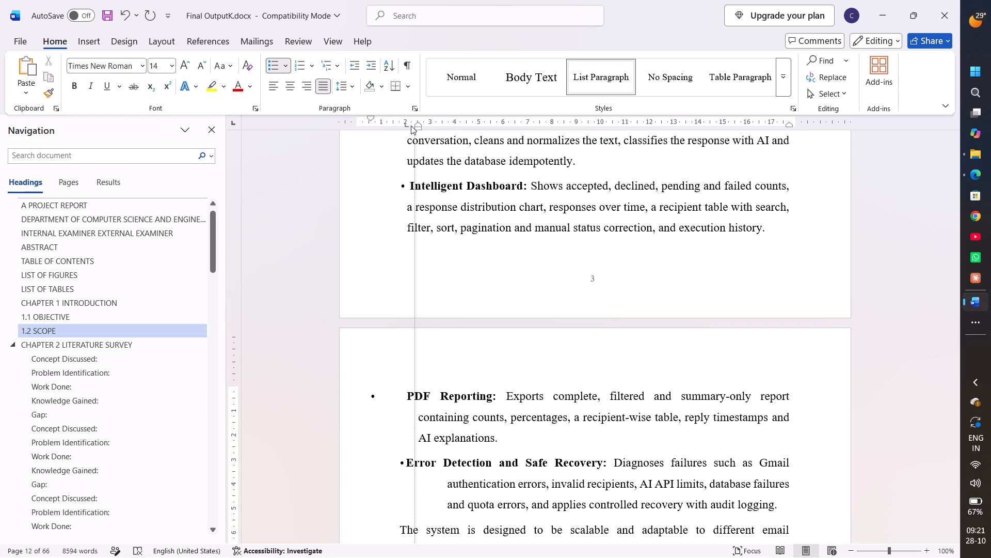
{"action": "left_click_drag", "start_coordinate": [411, 126], "coordinate": [407, 128]}
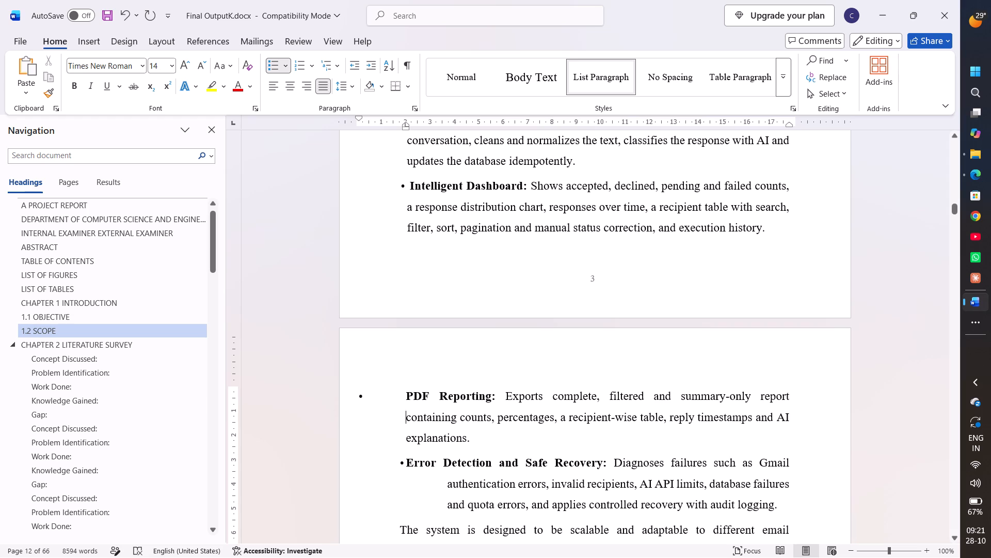
Shift the PDF Reporting item's first-line indent back towards the Intelligent Dashboard bullet's position.
{"action": "left_click", "coordinate": [361, 397]}
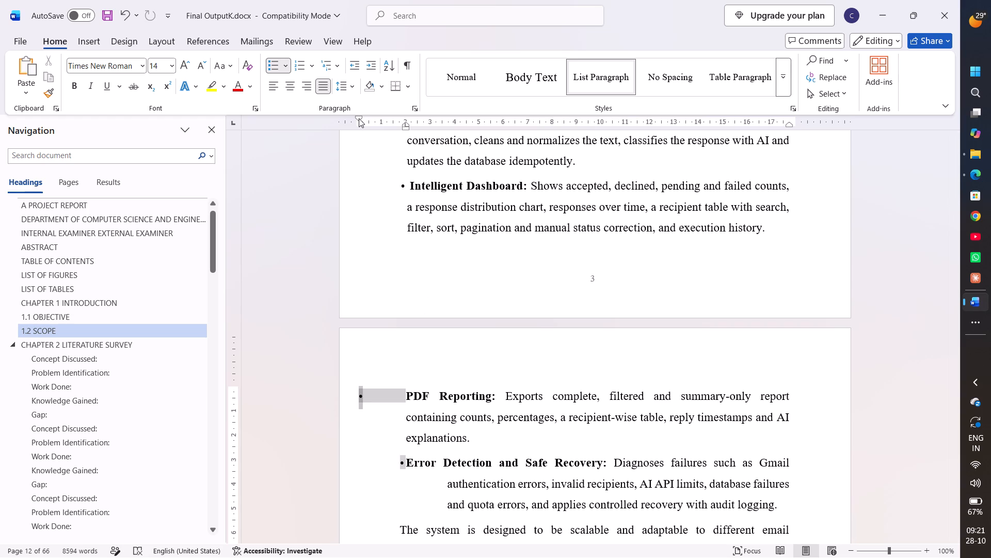
{"action": "left_click_drag", "start_coordinate": [359, 118], "coordinate": [389, 115]}
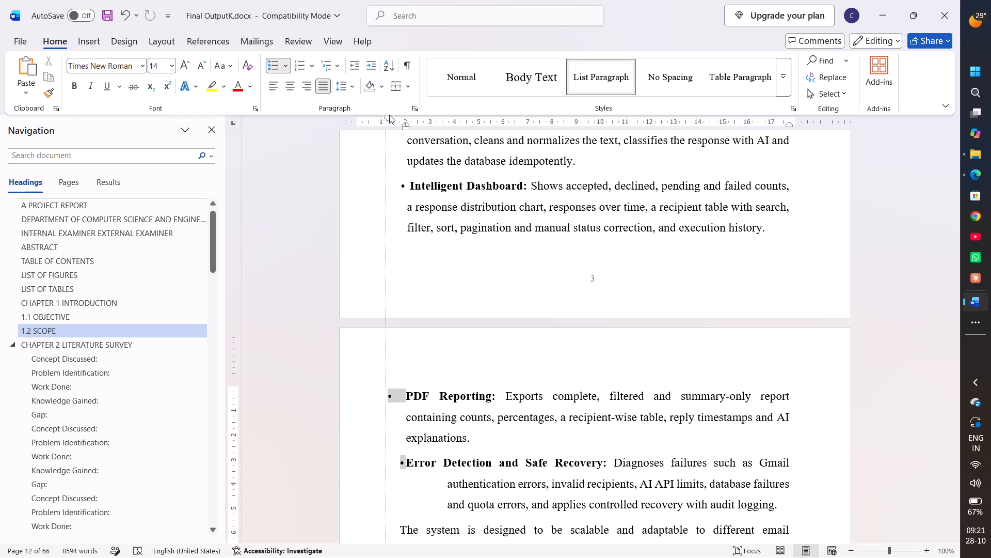
Set the PDF Reporting item's first-line indent to about 1.75 on the ruler, in line with the Error Detection bullet.
{"action": "left_click_drag", "start_coordinate": [389, 115], "coordinate": [403, 118]}
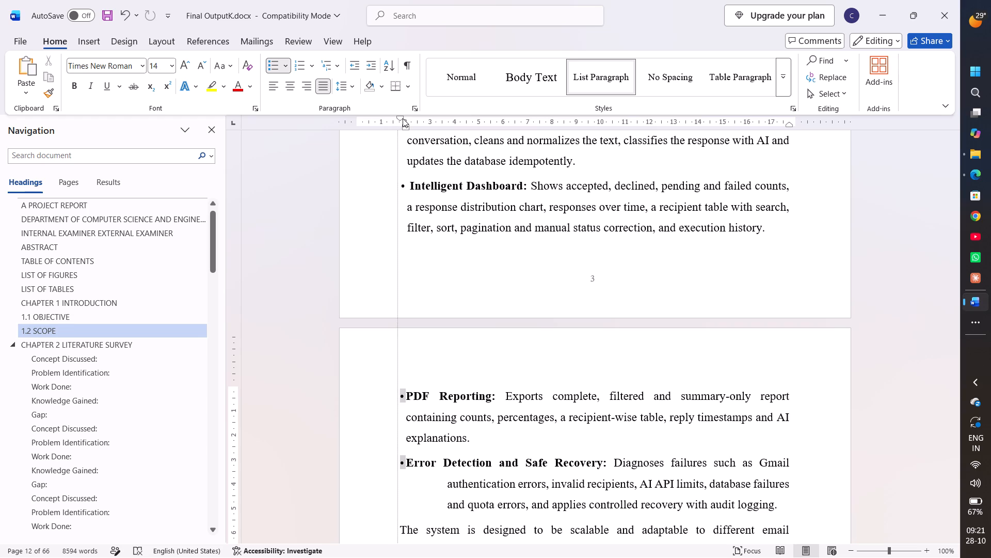
{"action": "left_click_drag", "start_coordinate": [403, 118], "coordinate": [401, 118]}
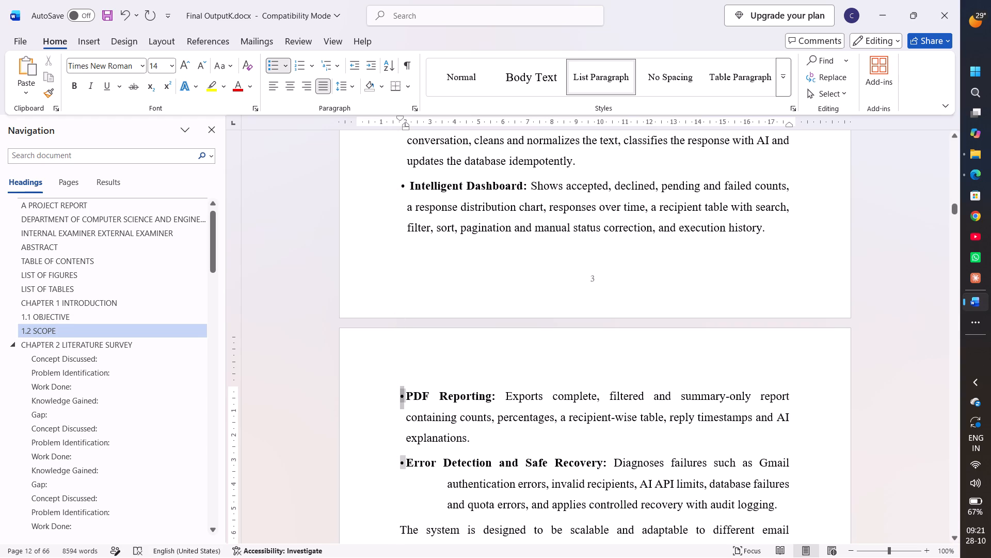
Insert a space after the bullet before both "PDF Reporting:" and "Error Detection and Safe Recovery:".
{"action": "left_click", "coordinate": [364, 389]}
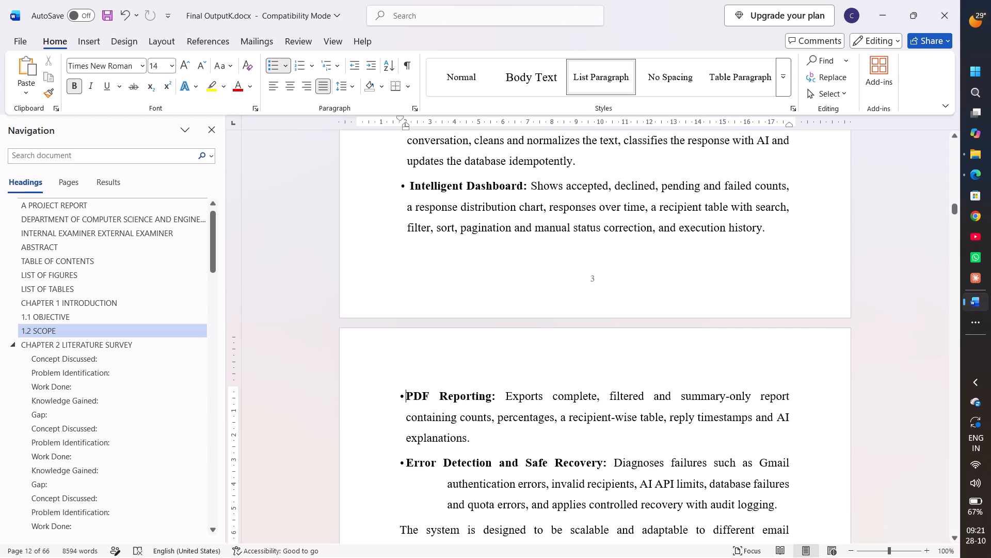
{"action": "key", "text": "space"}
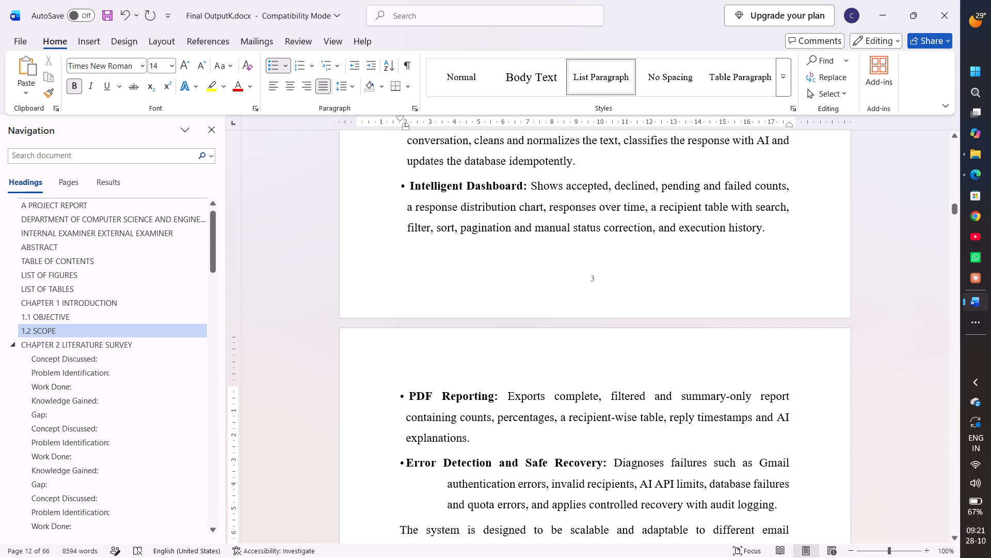
{"action": "left_click", "coordinate": [405, 459]}
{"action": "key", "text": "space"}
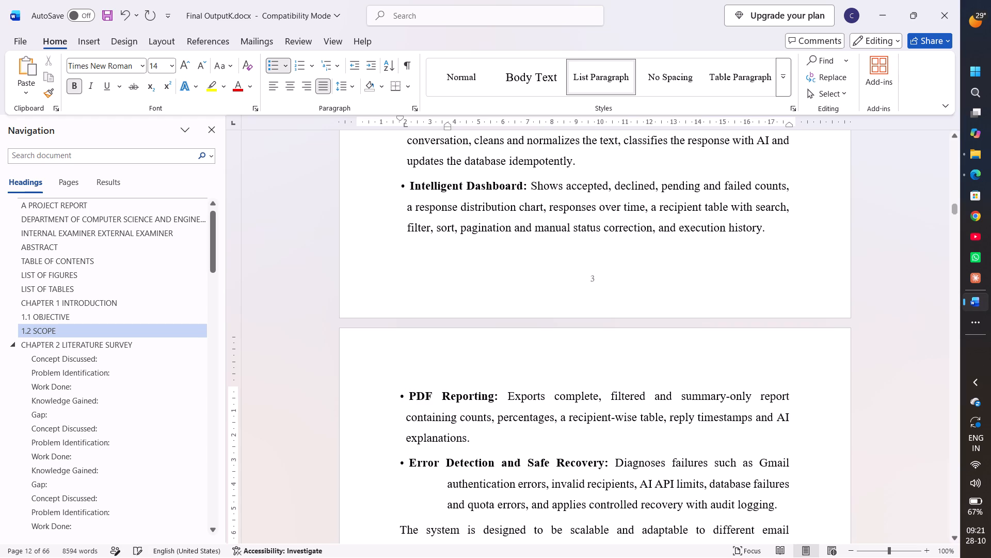
Reduce the Error Detection and Safe Recovery item's hanging indent to about 2.25 on the ruler.
{"action": "left_click", "coordinate": [448, 481]}
{"action": "left_click_drag", "start_coordinate": [446, 125], "coordinate": [420, 123]}
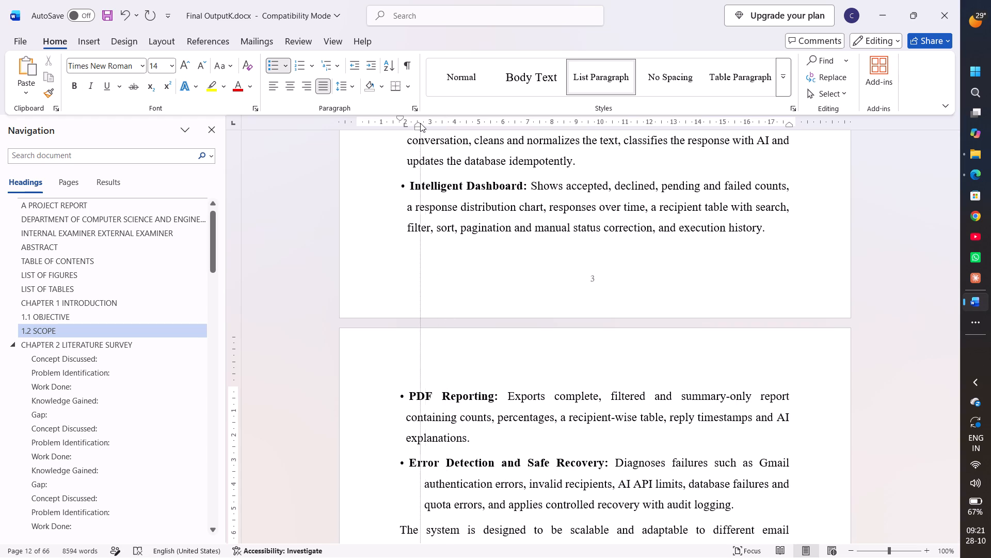
{"action": "left_click_drag", "start_coordinate": [420, 123], "coordinate": [408, 124]}
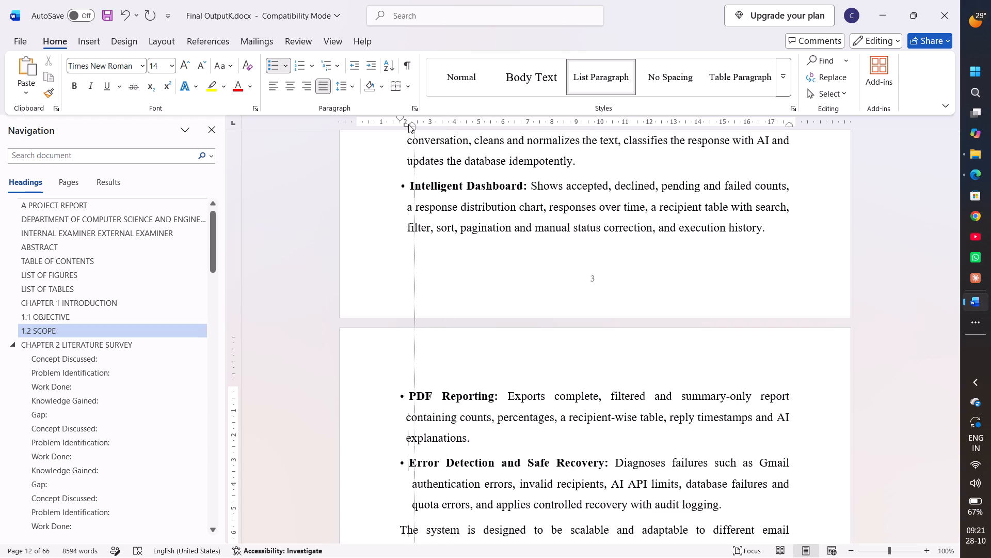
{"action": "left_click_drag", "start_coordinate": [408, 124], "coordinate": [409, 125]}
Try to pull back the Error Detection item's second line by deleting the space before "authentication", and start Read Aloud there.
{"action": "key", "text": "BackSpace"}
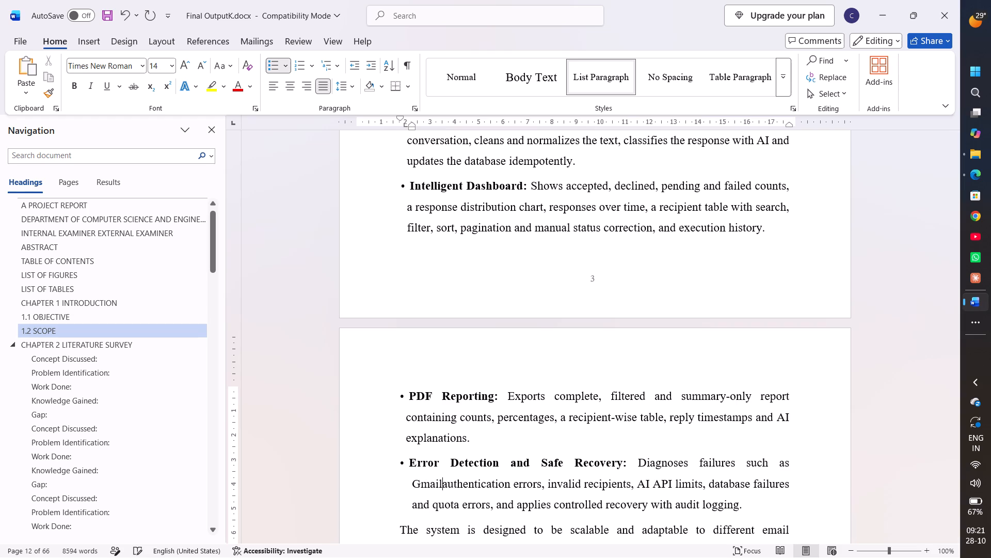
{"action": "key", "text": "ctrl+alt+space"}
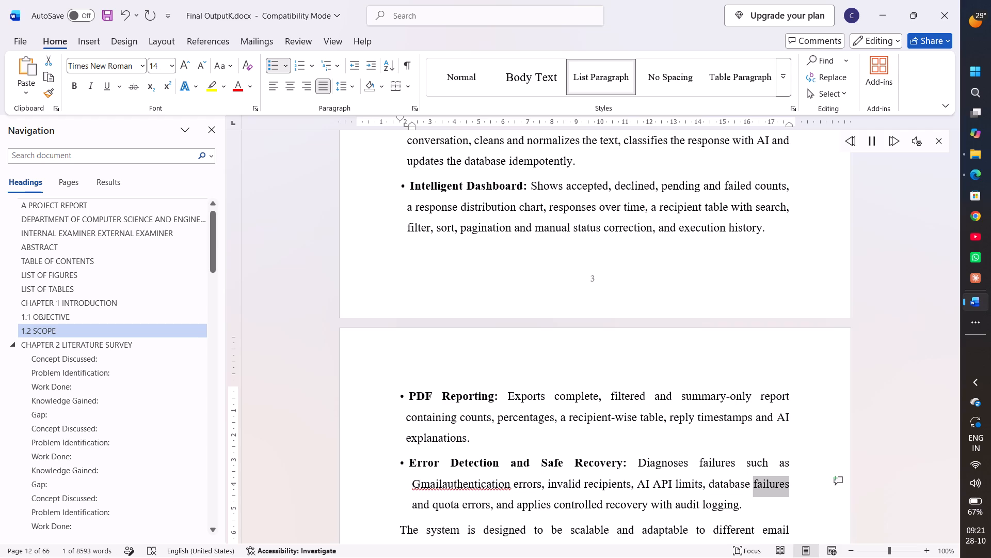
Pause the Read Aloud playback and close its controls.
{"action": "key", "text": "shift+F5"}
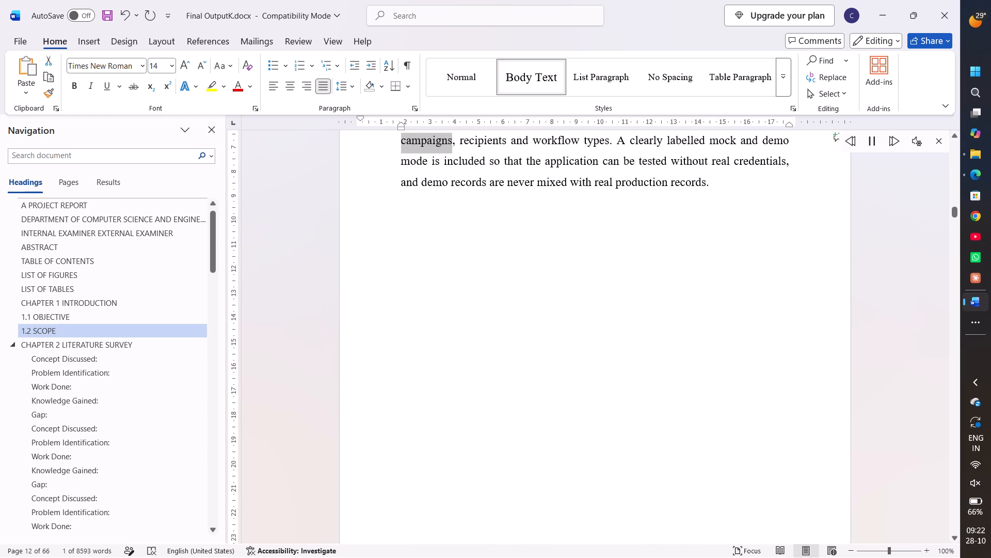
{"action": "left_click", "coordinate": [636, 324]}
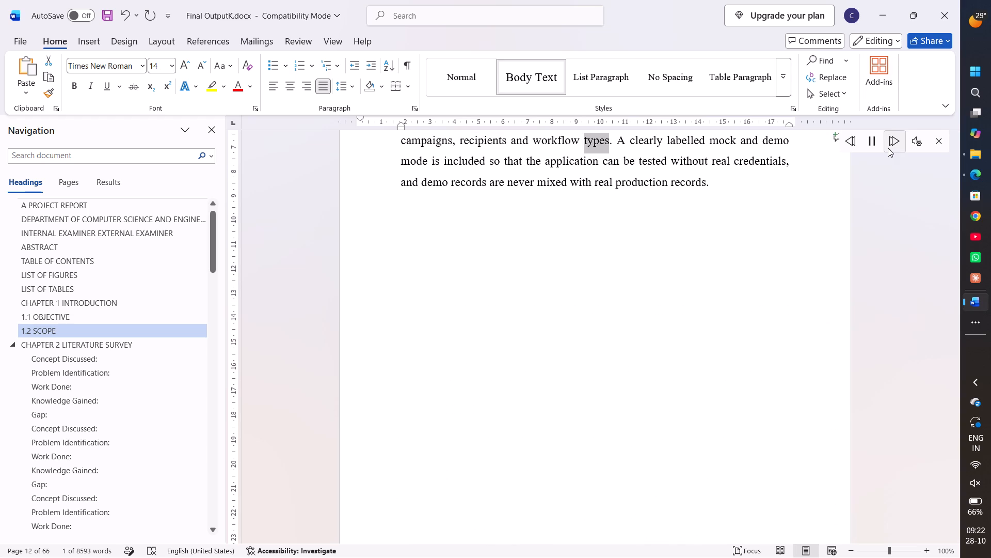
{"action": "left_click", "coordinate": [868, 143]}
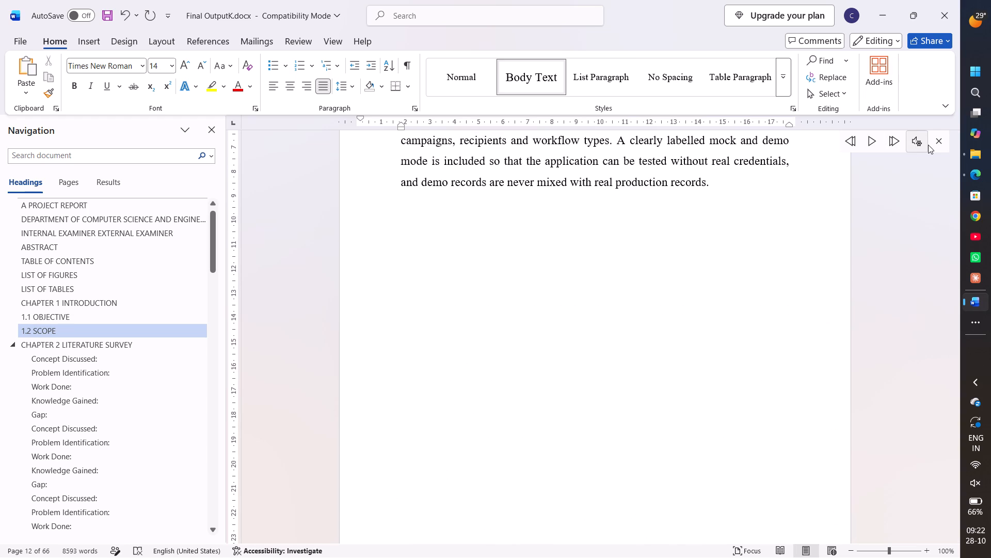
{"action": "left_click", "coordinate": [934, 145]}
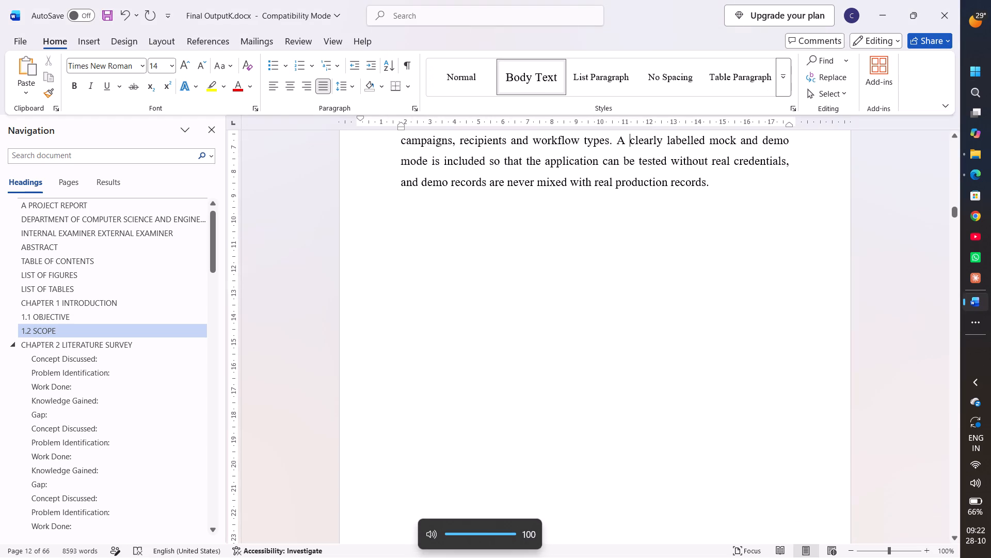
Insert the missing space between "Gmail" and "authentication" in the Error Detection and Safe Recovery item.
{"action": "scroll", "coordinate": [776, 340], "scroll_direction": "up", "scroll_amount": 1}
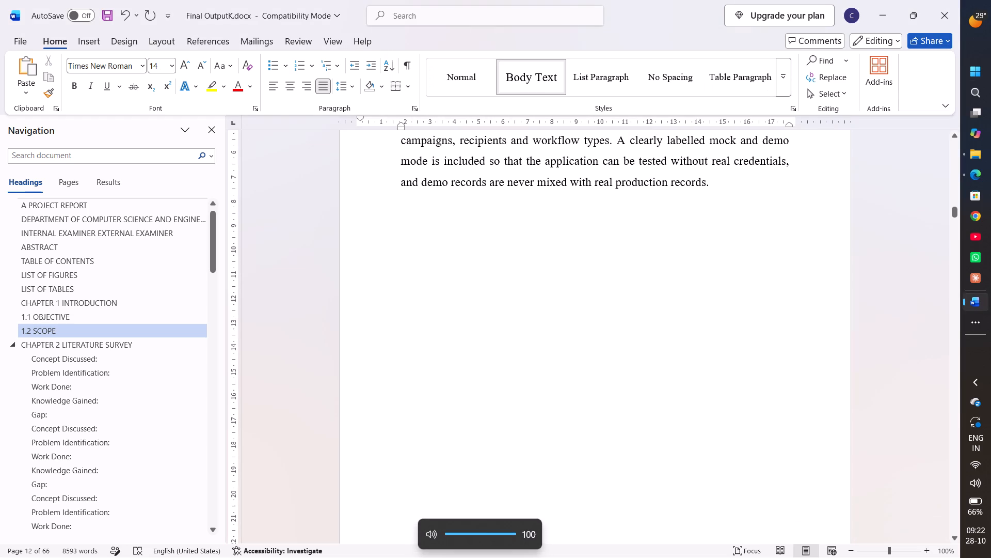
{"action": "scroll", "coordinate": [776, 340], "scroll_direction": "up", "scroll_amount": 1}
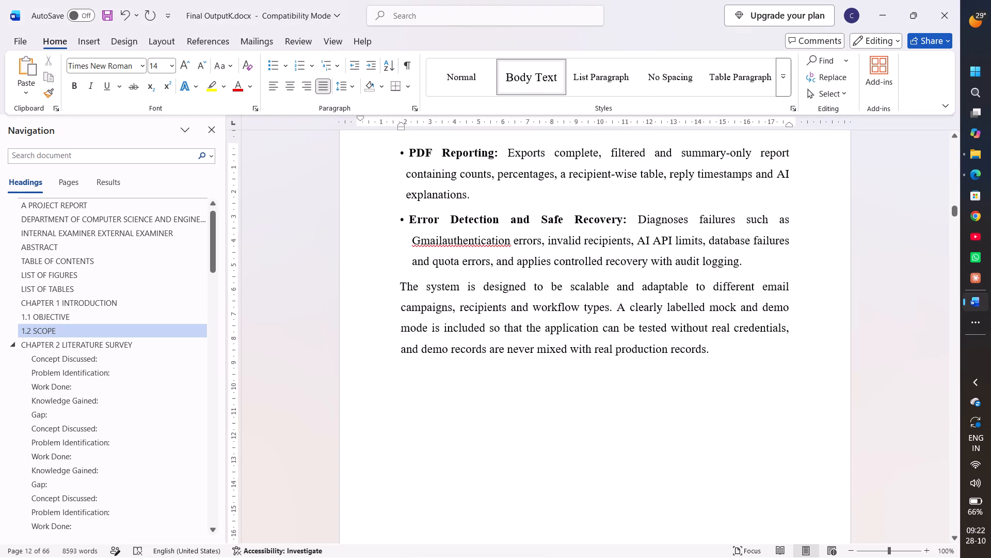
{"action": "left_click", "coordinate": [441, 242]}
{"action": "key", "text": "space"}
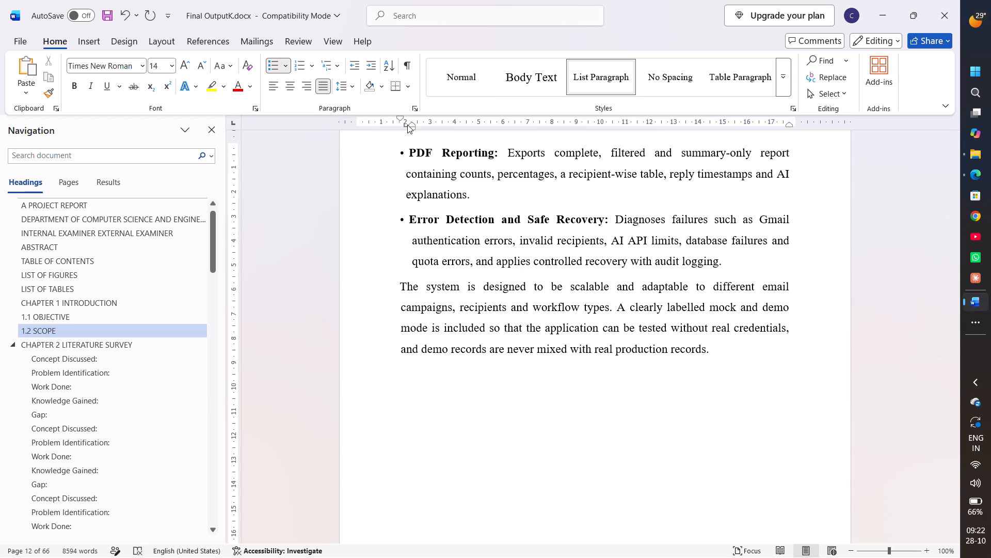
Try to adjust the Error Detection item's first-line text position by moving its ruler tab stop to just under 2.
{"action": "left_click_drag", "start_coordinate": [407, 125], "coordinate": [399, 128]}
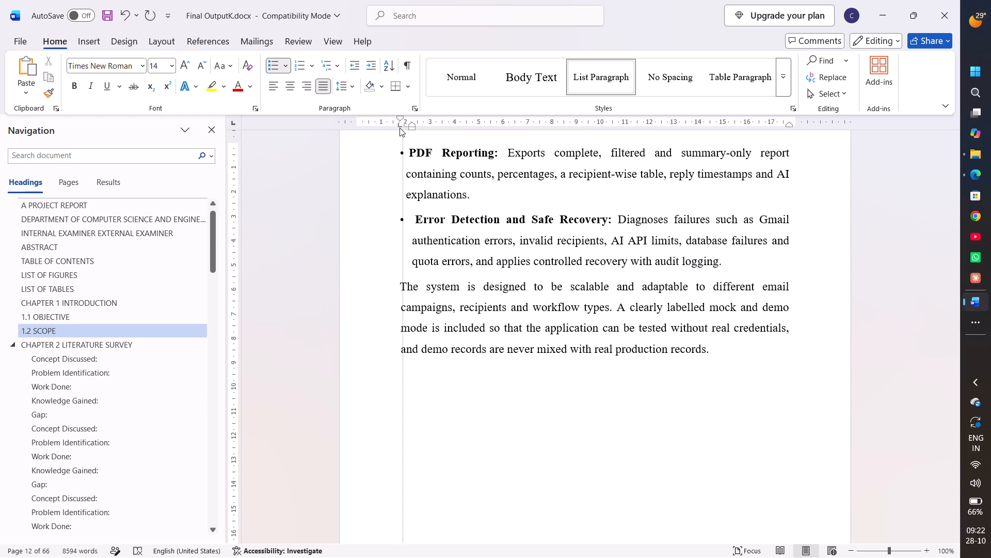
{"action": "left_click_drag", "start_coordinate": [399, 128], "coordinate": [387, 128]}
{"action": "left_click", "coordinate": [398, 118]}
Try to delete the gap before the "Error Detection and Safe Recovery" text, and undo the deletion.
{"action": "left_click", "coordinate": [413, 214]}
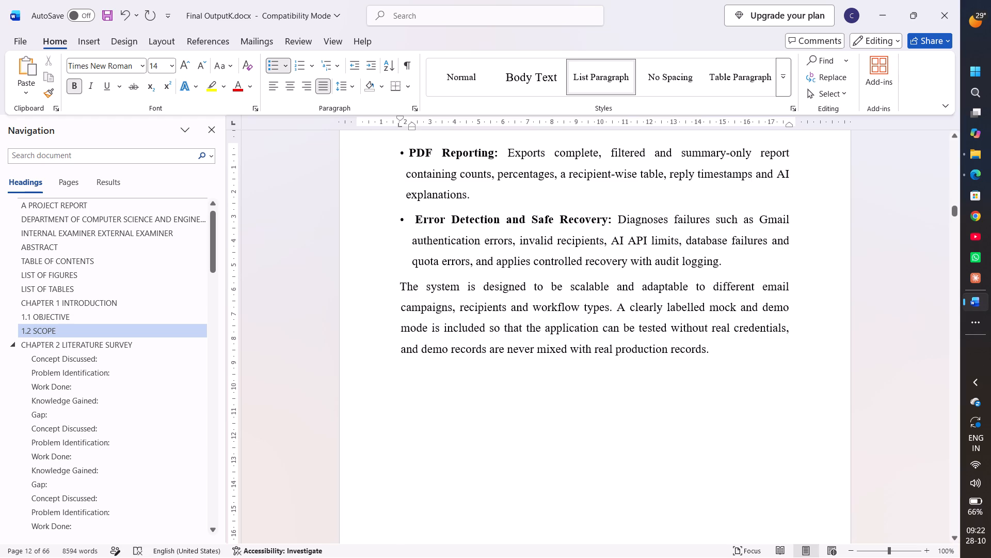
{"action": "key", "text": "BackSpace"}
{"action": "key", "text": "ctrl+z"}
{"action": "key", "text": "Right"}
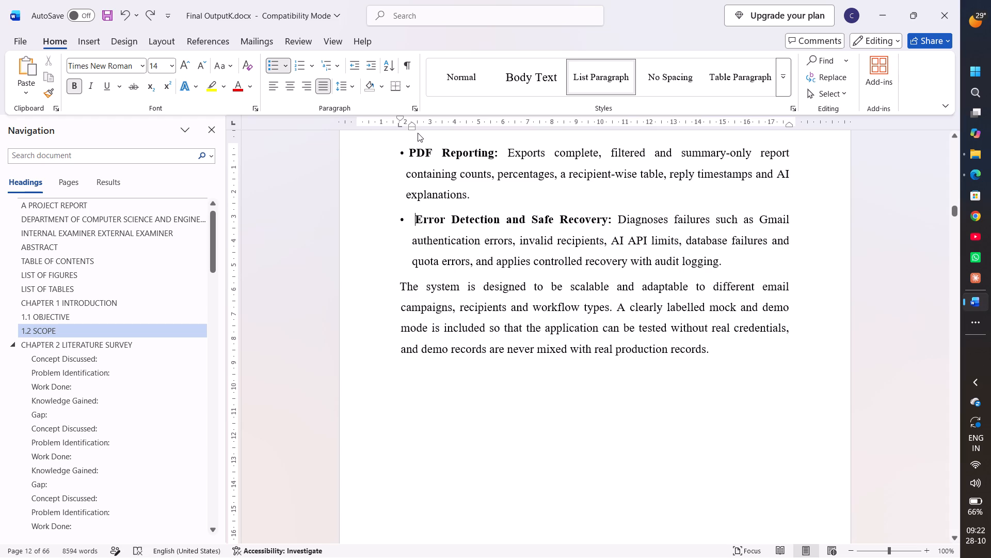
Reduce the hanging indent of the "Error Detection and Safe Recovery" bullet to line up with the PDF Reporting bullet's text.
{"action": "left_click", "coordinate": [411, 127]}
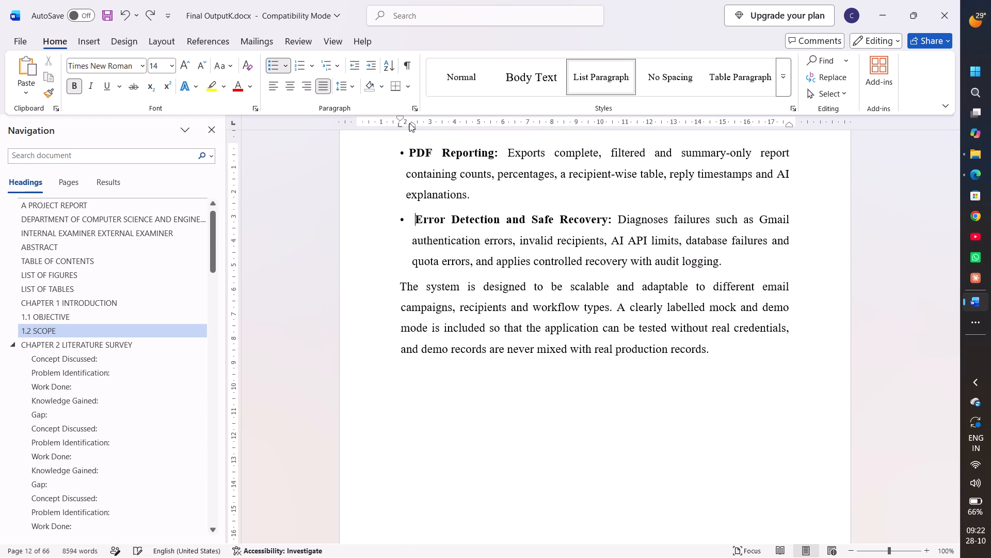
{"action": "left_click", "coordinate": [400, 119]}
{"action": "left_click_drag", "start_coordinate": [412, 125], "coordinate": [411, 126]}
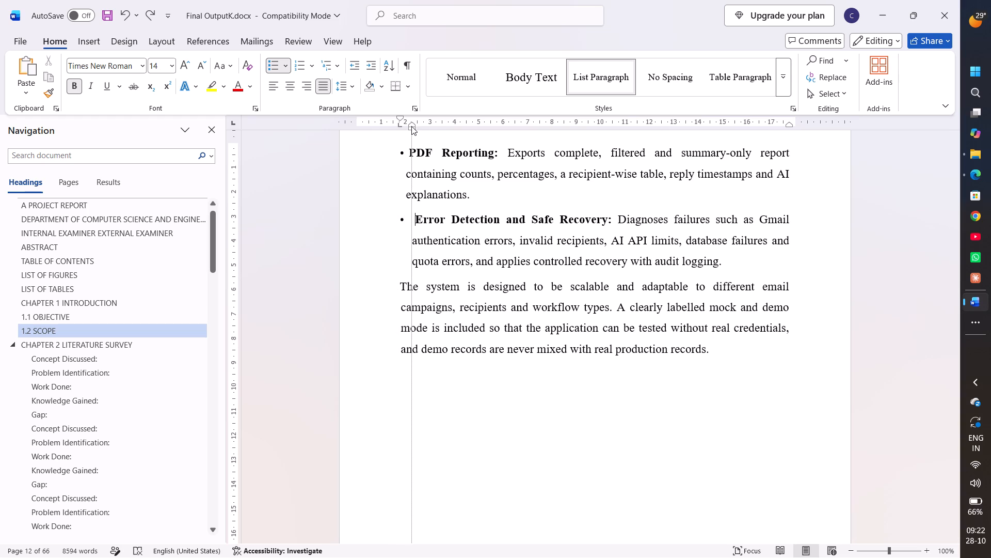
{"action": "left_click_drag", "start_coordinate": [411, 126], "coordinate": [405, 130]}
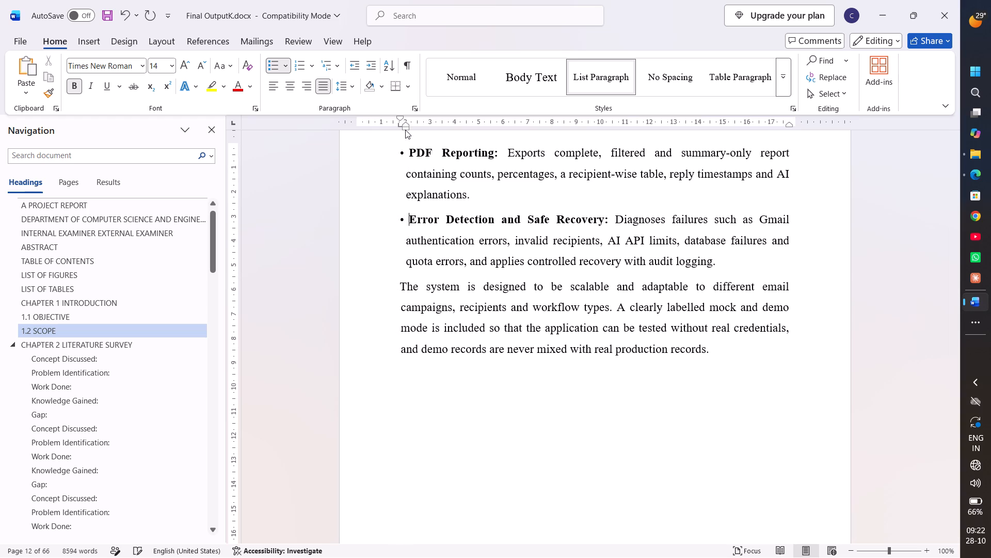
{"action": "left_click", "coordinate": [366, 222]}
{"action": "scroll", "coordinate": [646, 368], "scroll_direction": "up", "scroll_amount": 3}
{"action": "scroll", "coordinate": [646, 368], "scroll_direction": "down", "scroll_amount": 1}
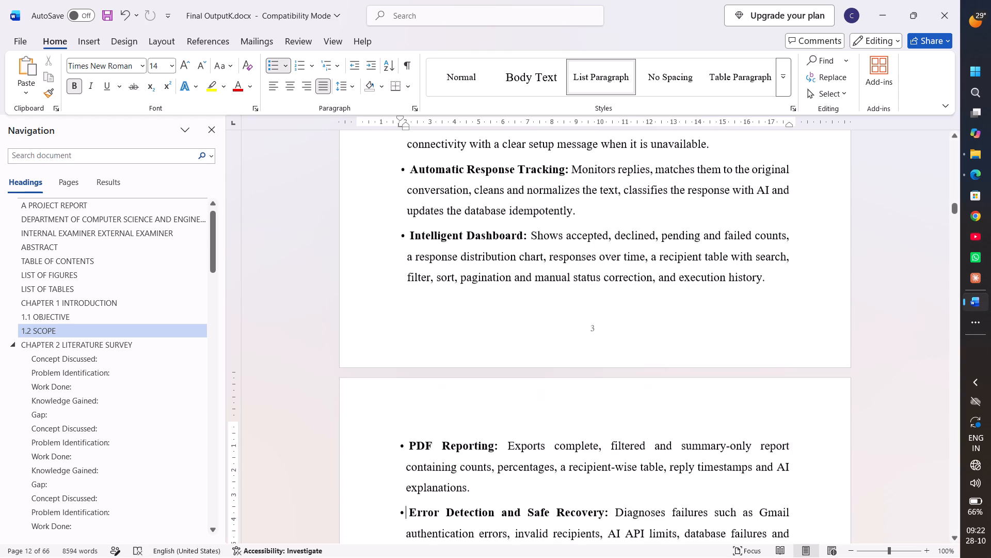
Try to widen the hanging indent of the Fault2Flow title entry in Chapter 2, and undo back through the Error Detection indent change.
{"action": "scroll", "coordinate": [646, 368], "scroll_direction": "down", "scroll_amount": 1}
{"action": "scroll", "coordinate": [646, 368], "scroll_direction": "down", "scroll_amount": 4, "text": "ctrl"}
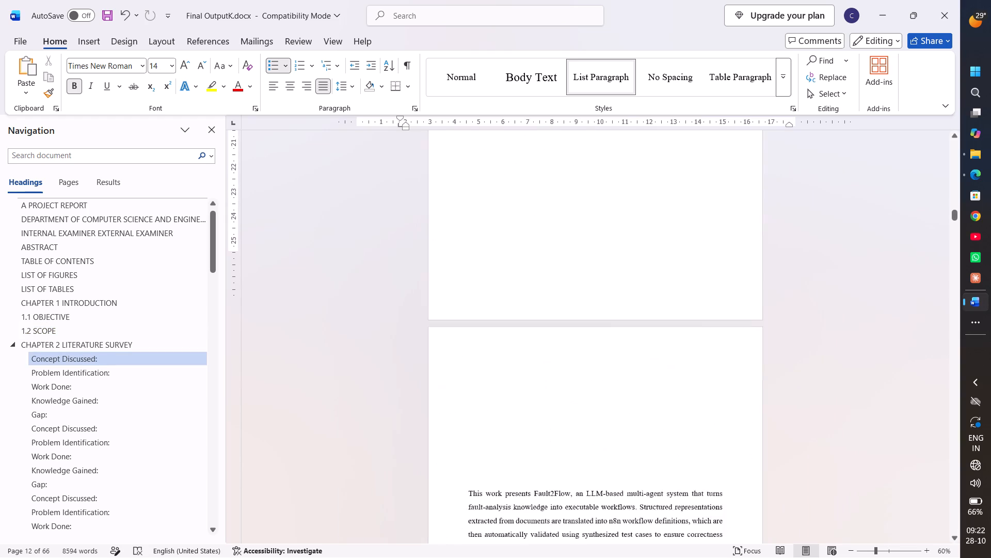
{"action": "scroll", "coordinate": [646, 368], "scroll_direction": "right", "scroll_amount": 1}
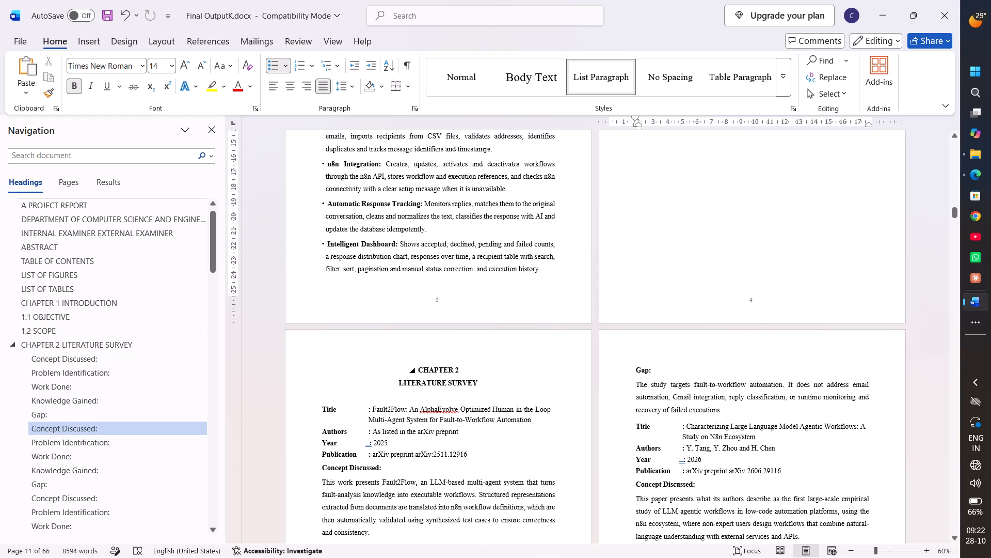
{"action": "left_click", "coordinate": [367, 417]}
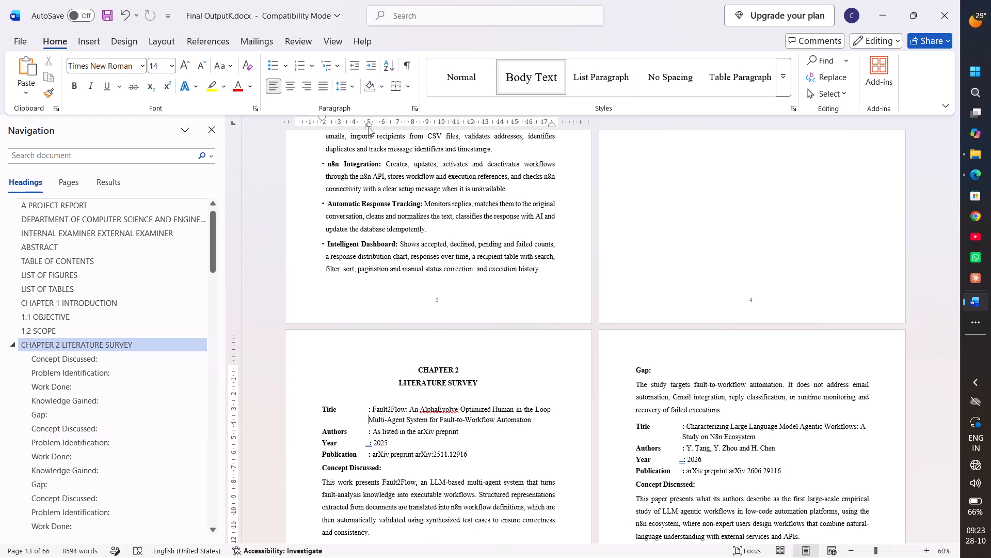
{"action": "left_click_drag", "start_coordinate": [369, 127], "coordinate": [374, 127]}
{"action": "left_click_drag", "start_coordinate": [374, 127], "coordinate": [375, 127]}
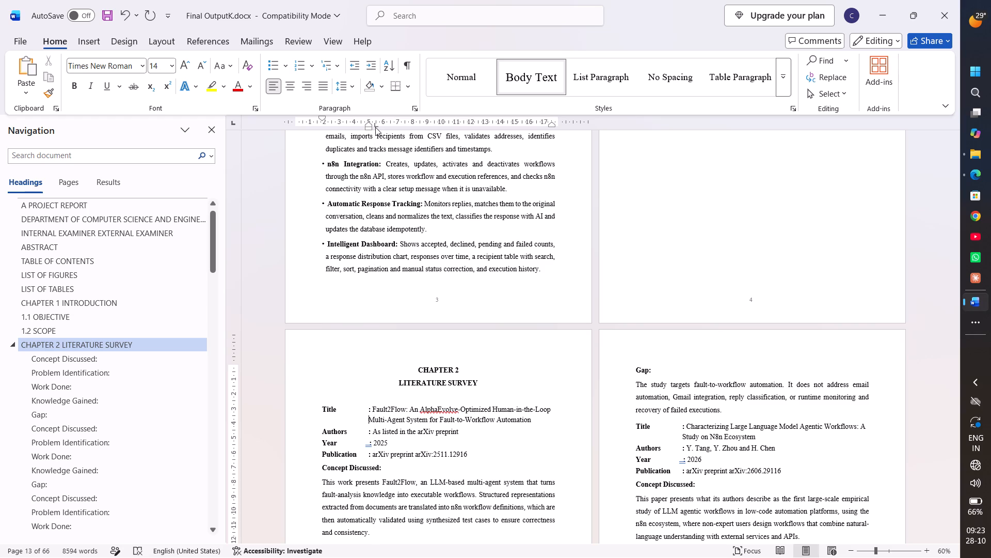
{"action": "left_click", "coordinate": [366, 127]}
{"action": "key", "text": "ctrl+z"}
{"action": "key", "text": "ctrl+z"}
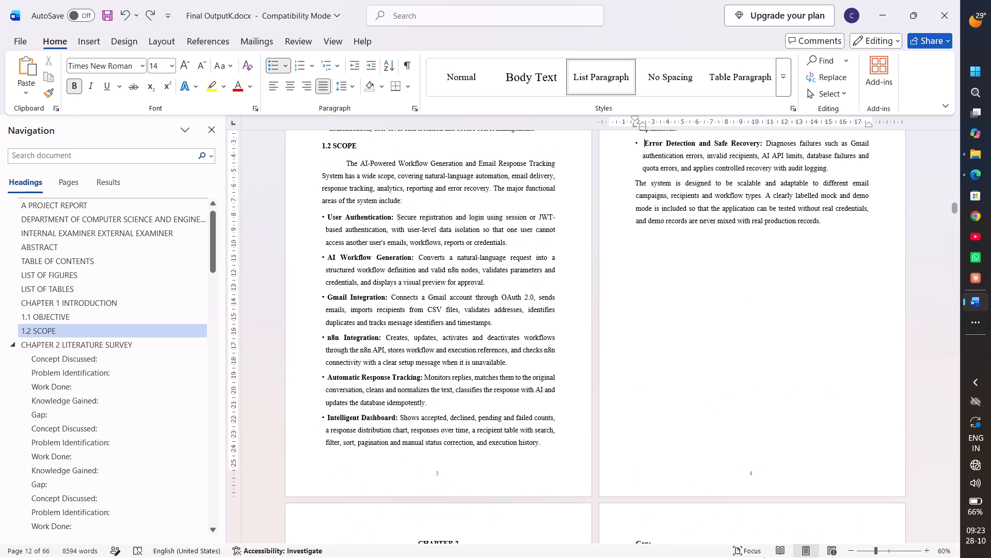
Increase the left indent of the closing paragraph "The system is designed to be scalable" to align with the Error Detection bullet's text.
{"action": "scroll", "coordinate": [727, 227], "scroll_direction": "up", "scroll_amount": 1}
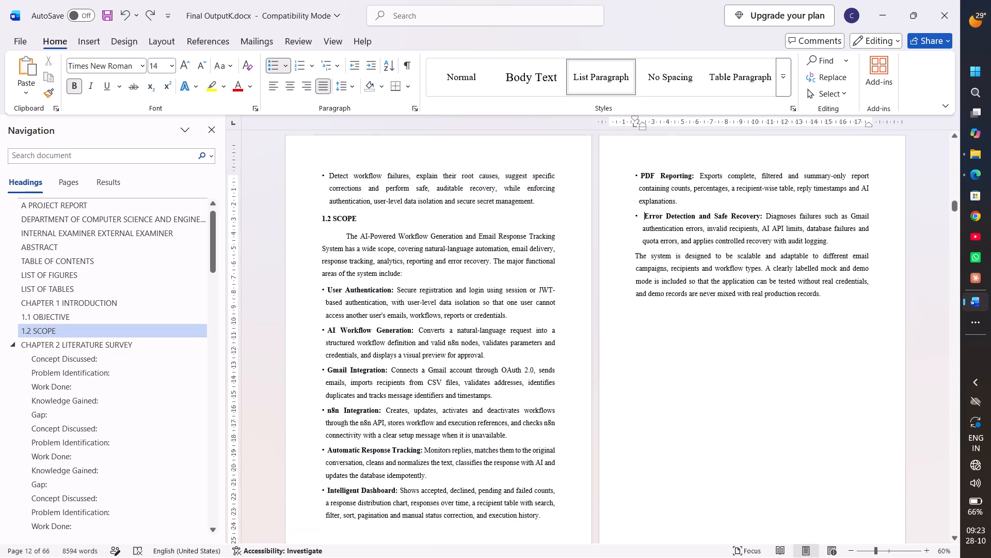
{"action": "scroll", "coordinate": [727, 227], "scroll_direction": "up", "scroll_amount": 2}
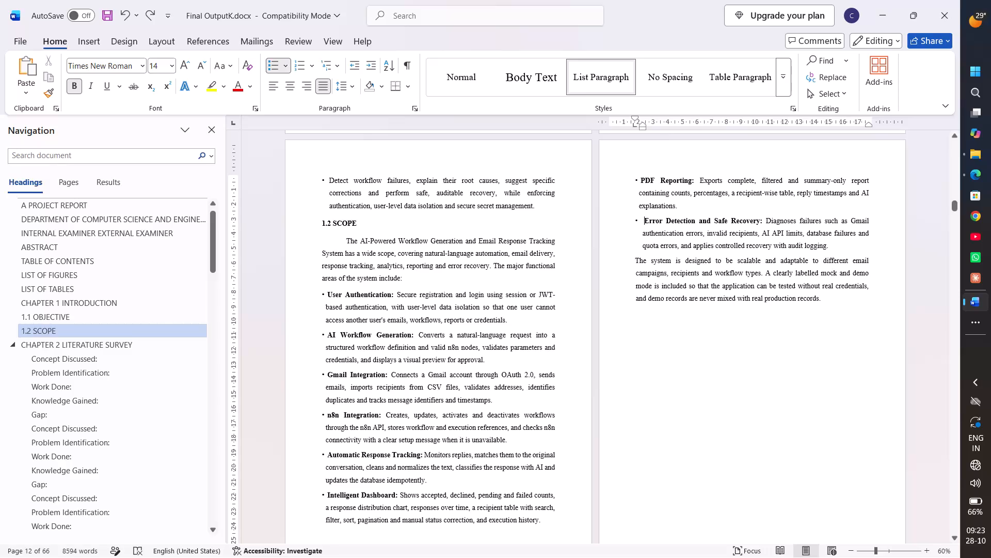
{"action": "left_click_drag", "start_coordinate": [632, 257], "coordinate": [866, 300]}
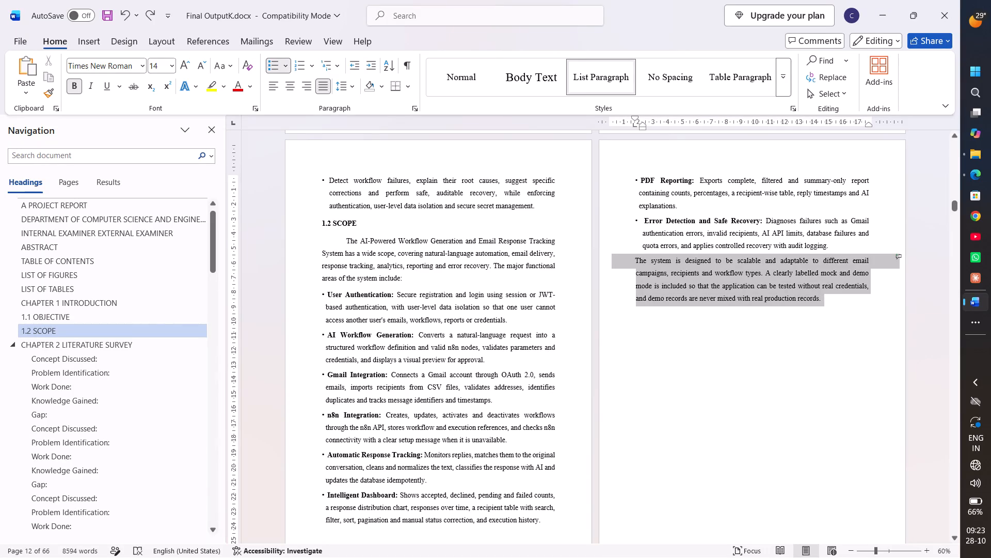
{"action": "left_click_drag", "start_coordinate": [866, 300], "coordinate": [875, 301]}
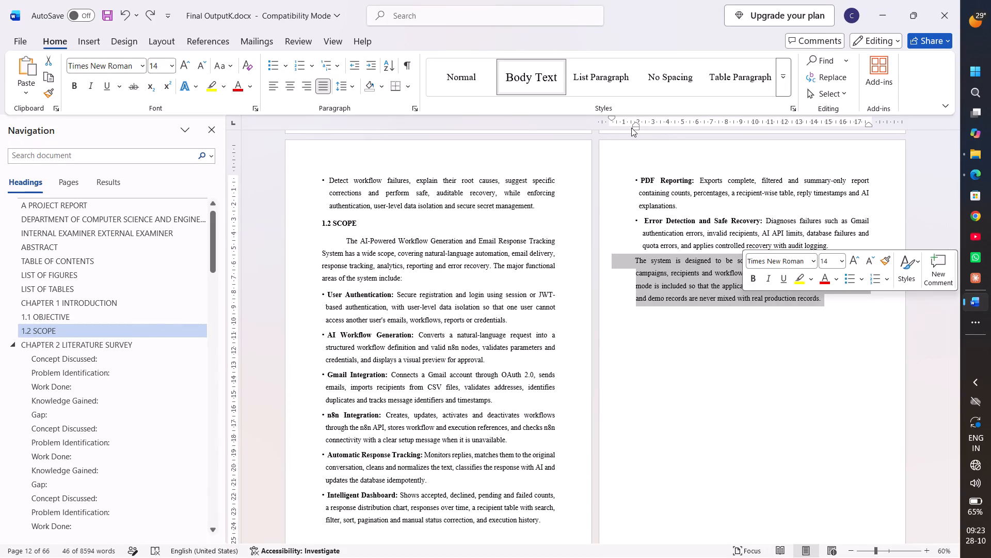
{"action": "left_click_drag", "start_coordinate": [634, 126], "coordinate": [638, 126]}
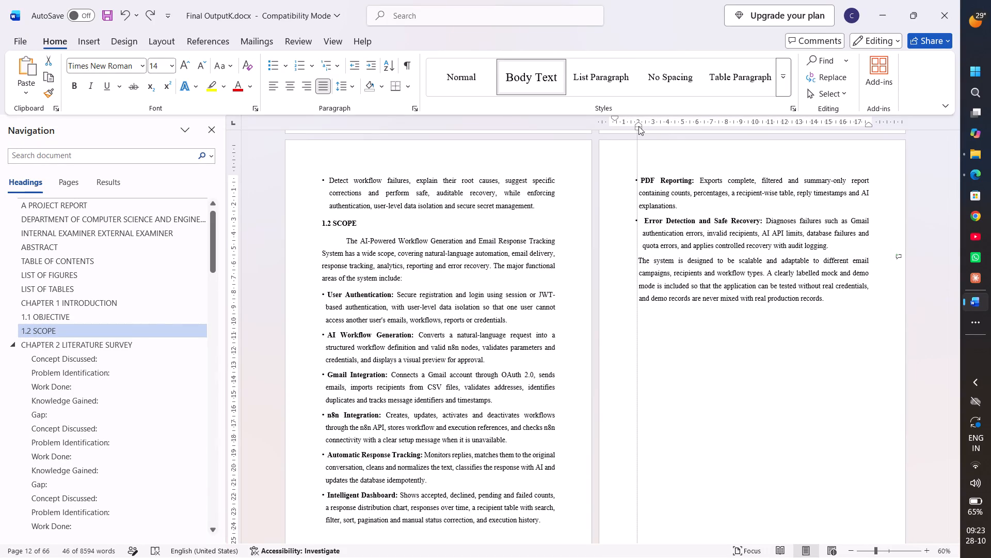
{"action": "left_click_drag", "start_coordinate": [638, 126], "coordinate": [642, 126]}
{"action": "left_click", "coordinate": [709, 369]}
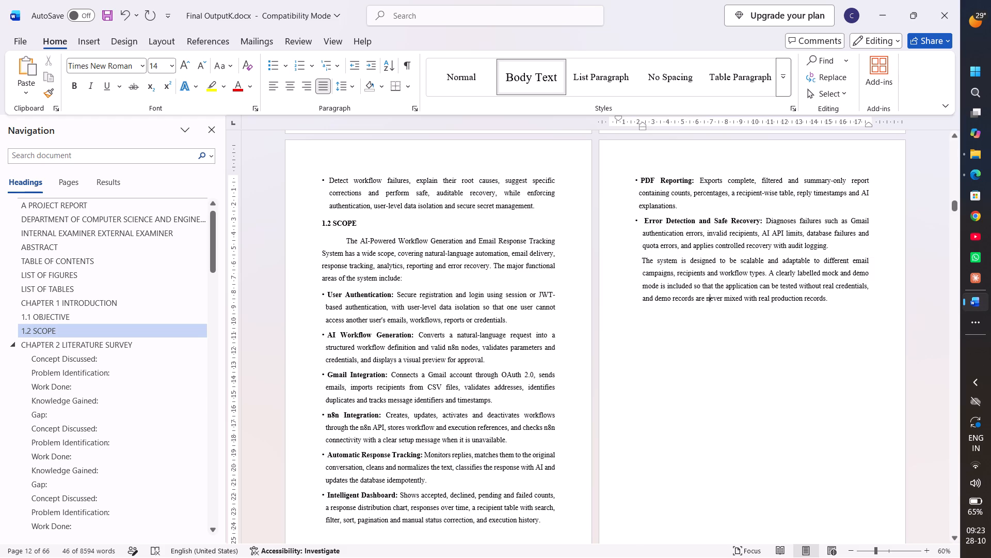
Compare the bullet and text alignment of the section 1.2 Scope items across pages 3 and 4.
{"action": "scroll", "coordinate": [709, 369], "scroll_direction": "down", "scroll_amount": 1}
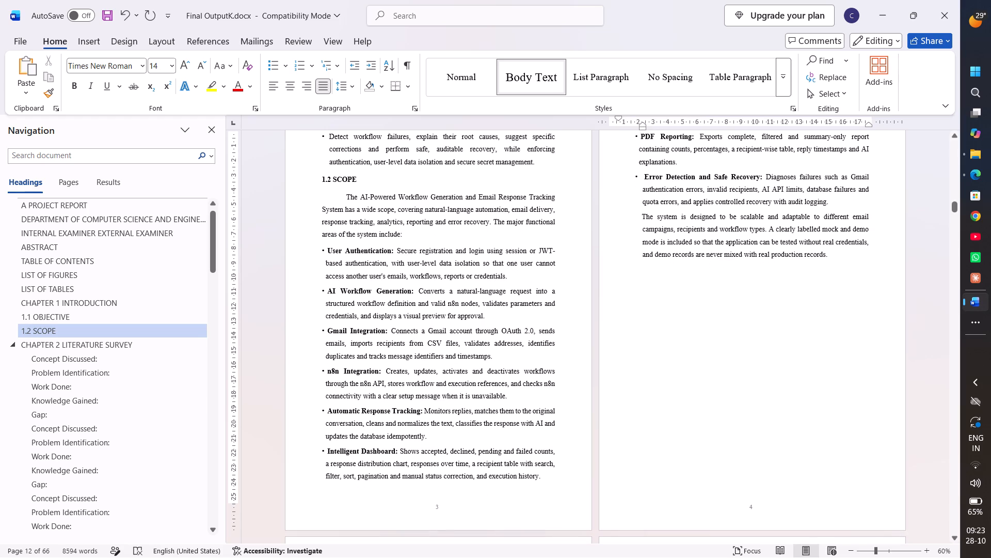
{"action": "scroll", "coordinate": [709, 369], "scroll_direction": "down", "scroll_amount": 1}
{"action": "scroll", "coordinate": [526, 345], "scroll_direction": "up", "scroll_amount": 1, "text": "ctrl"}
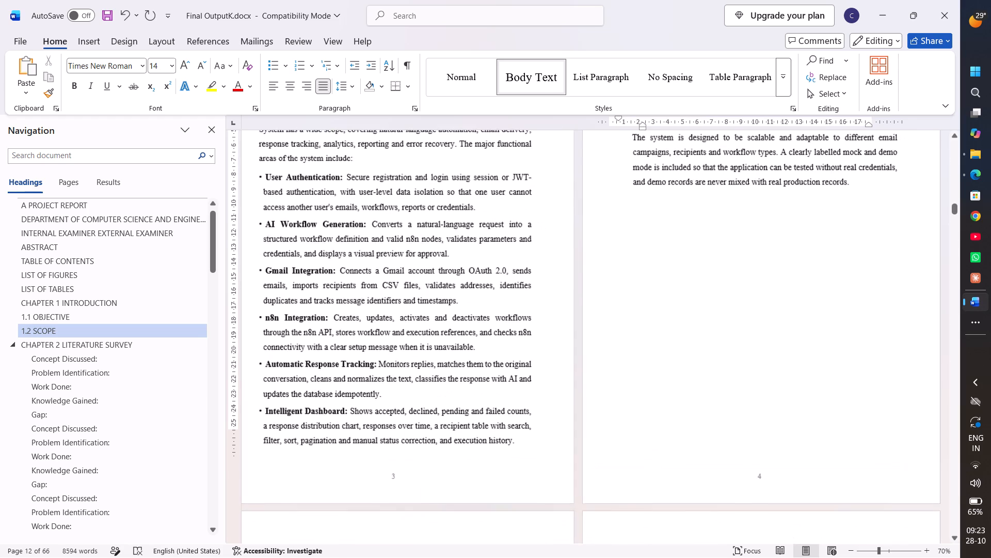
{"action": "scroll", "coordinate": [526, 345], "scroll_direction": "up", "scroll_amount": 4, "text": "ctrl"}
{"action": "scroll", "coordinate": [526, 345], "scroll_direction": "up", "scroll_amount": 2}
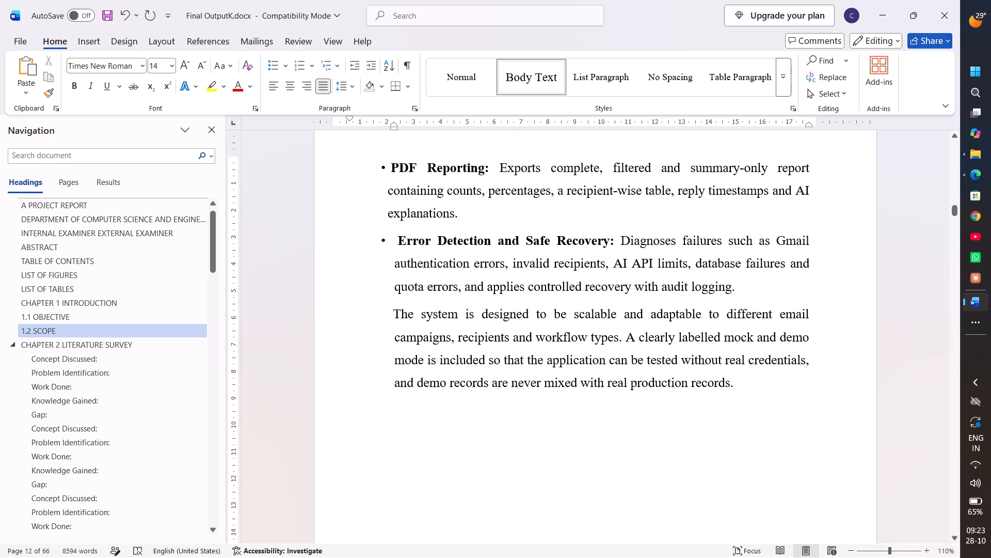
{"action": "scroll", "coordinate": [526, 345], "scroll_direction": "up", "scroll_amount": 1}
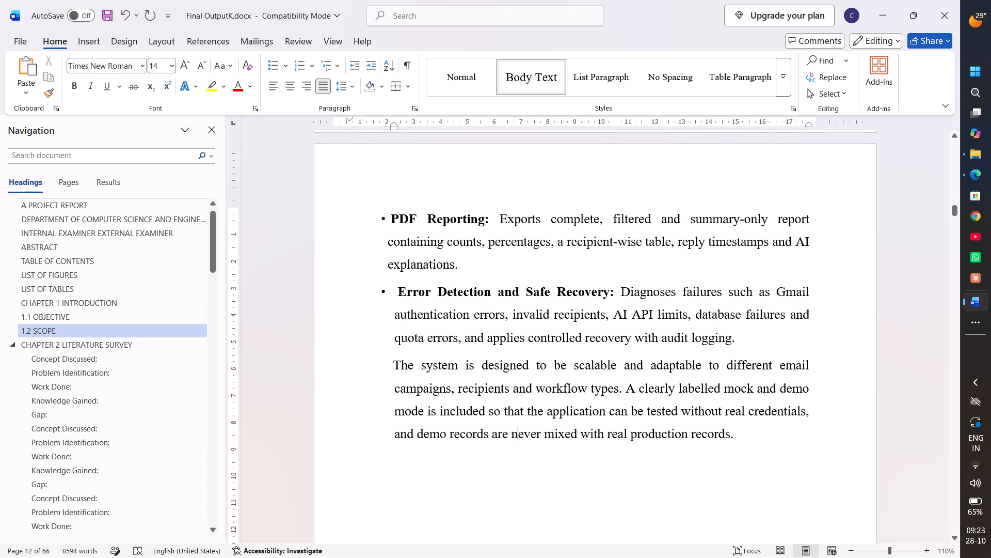
{"action": "scroll", "coordinate": [423, 310], "scroll_direction": "up", "scroll_amount": 3}
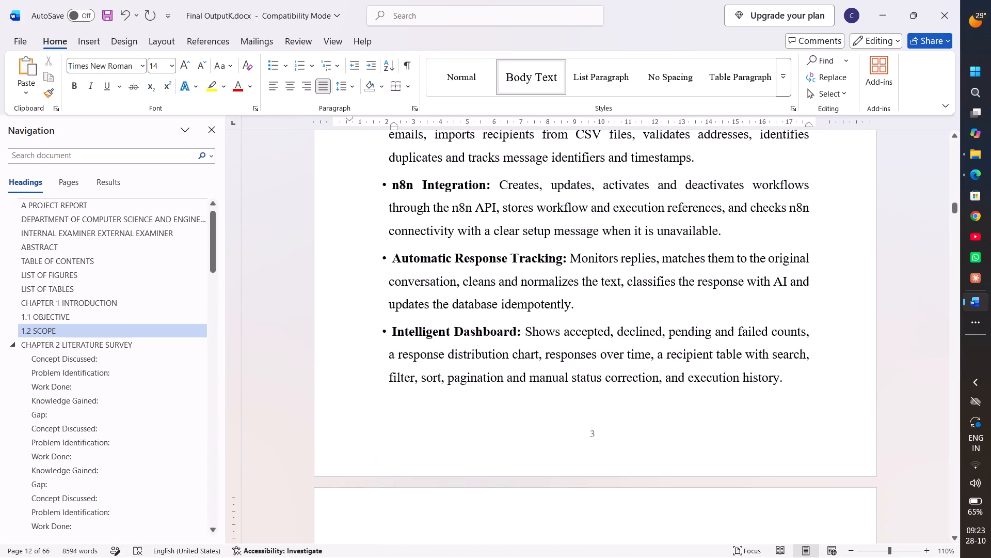
{"action": "scroll", "coordinate": [423, 310], "scroll_direction": "up", "scroll_amount": 2}
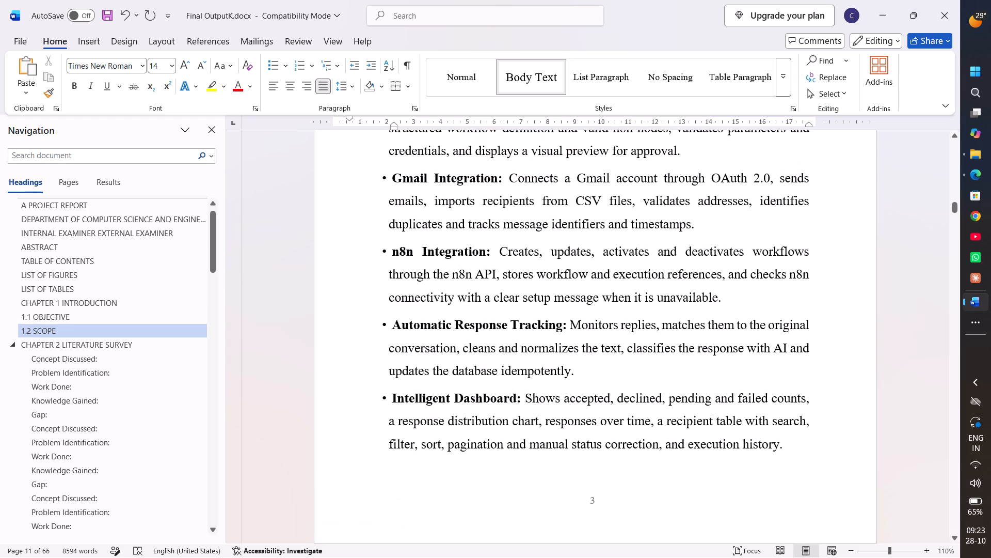
{"action": "scroll", "coordinate": [451, 309], "scroll_direction": "up", "scroll_amount": 2}
{"action": "scroll", "coordinate": [451, 309], "scroll_direction": "down", "scroll_amount": 2}
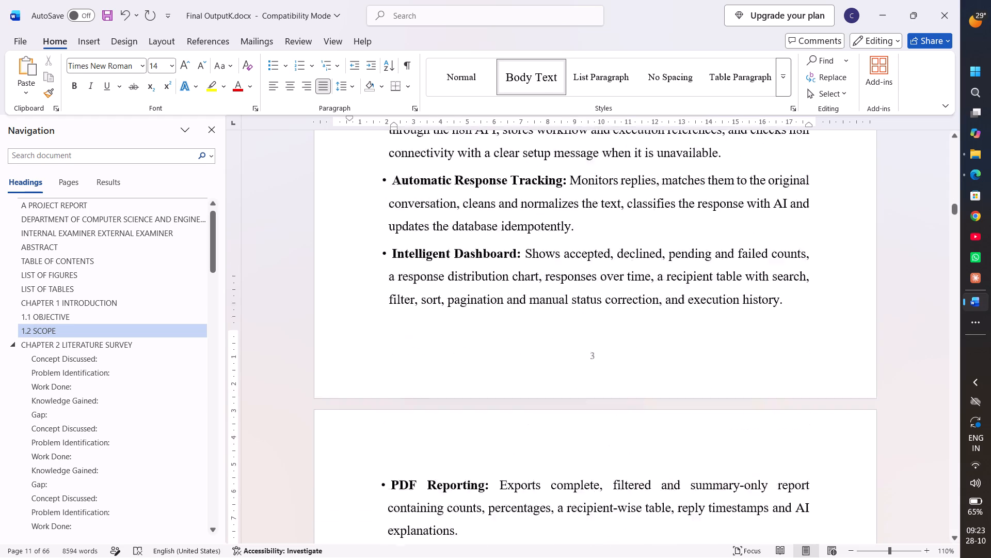
{"action": "scroll", "coordinate": [451, 309], "scroll_direction": "down", "scroll_amount": 3}
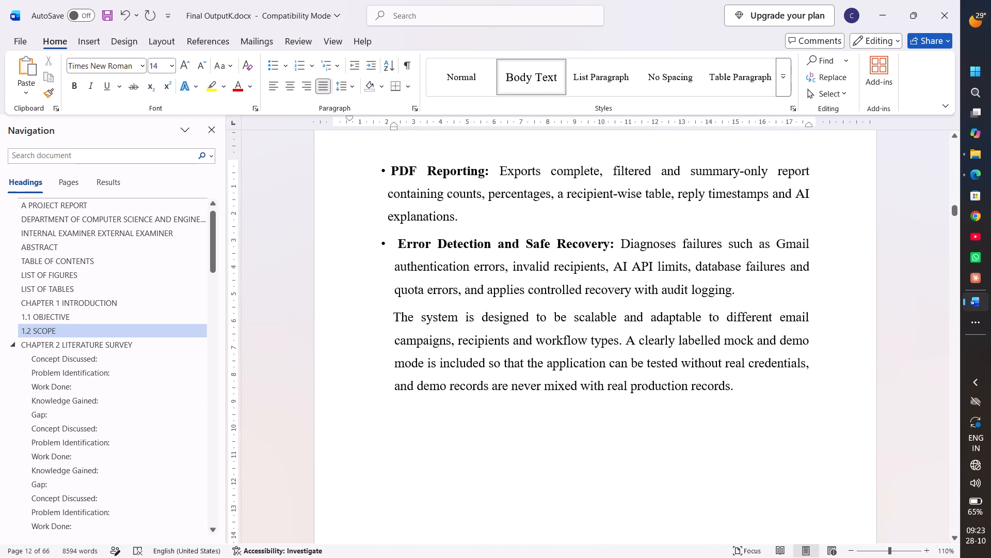
Add space before "PDF Reporting" to widen the gap after its bullet.
{"action": "left_click", "coordinate": [390, 172]}
{"action": "key", "text": "space"}
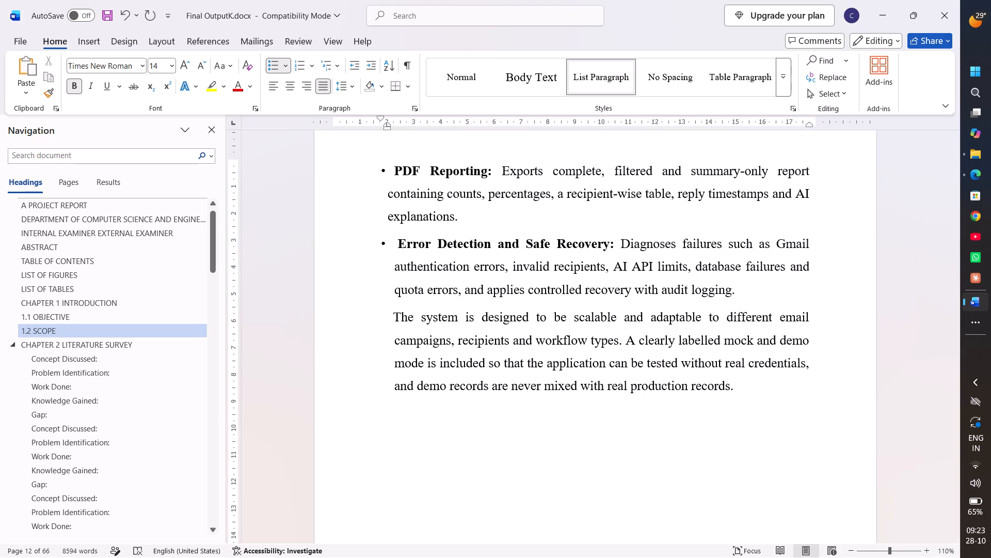
Try to indent the second line of the PDF Reporting item by inserting spaces before "containing".
{"action": "left_click", "coordinate": [386, 192]}
{"action": "key", "text": "space"}
{"action": "key", "text": "space"}
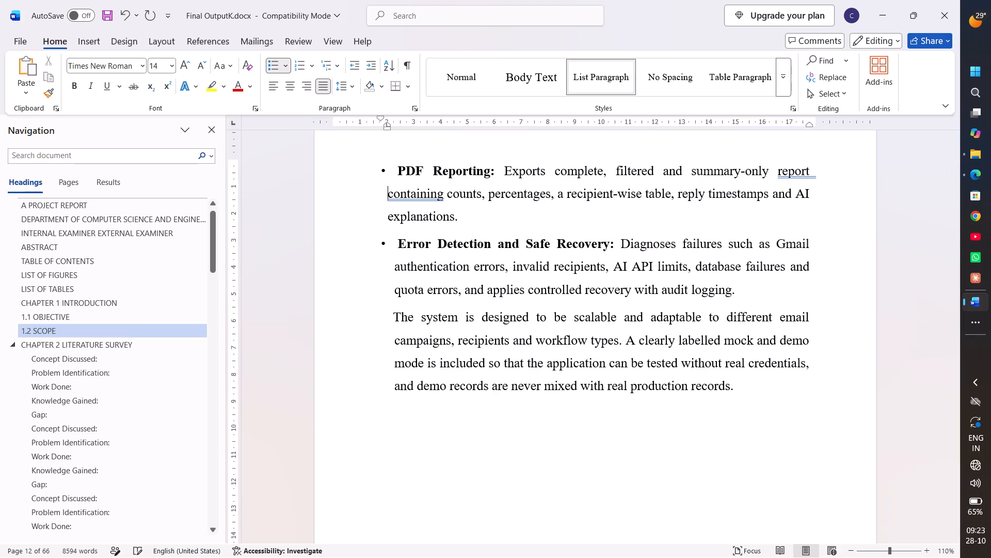
{"action": "key", "text": "space"}
{"action": "key", "text": "space"}
{"action": "key", "text": "space"}
{"action": "key", "text": "space"}
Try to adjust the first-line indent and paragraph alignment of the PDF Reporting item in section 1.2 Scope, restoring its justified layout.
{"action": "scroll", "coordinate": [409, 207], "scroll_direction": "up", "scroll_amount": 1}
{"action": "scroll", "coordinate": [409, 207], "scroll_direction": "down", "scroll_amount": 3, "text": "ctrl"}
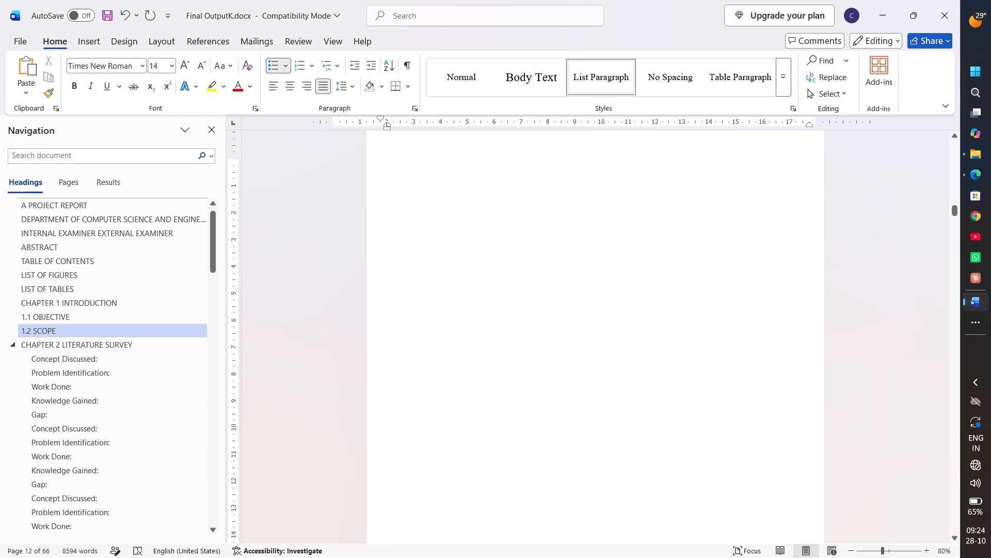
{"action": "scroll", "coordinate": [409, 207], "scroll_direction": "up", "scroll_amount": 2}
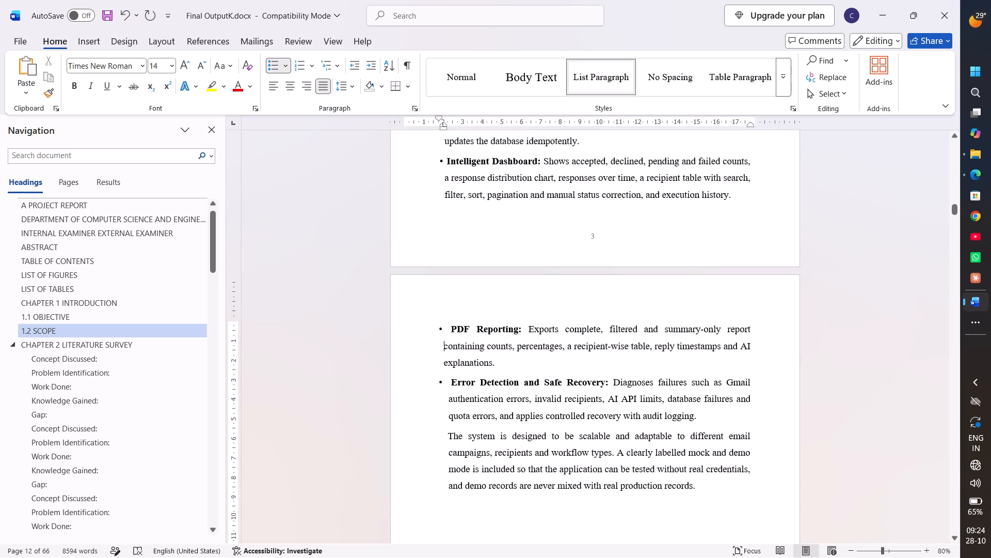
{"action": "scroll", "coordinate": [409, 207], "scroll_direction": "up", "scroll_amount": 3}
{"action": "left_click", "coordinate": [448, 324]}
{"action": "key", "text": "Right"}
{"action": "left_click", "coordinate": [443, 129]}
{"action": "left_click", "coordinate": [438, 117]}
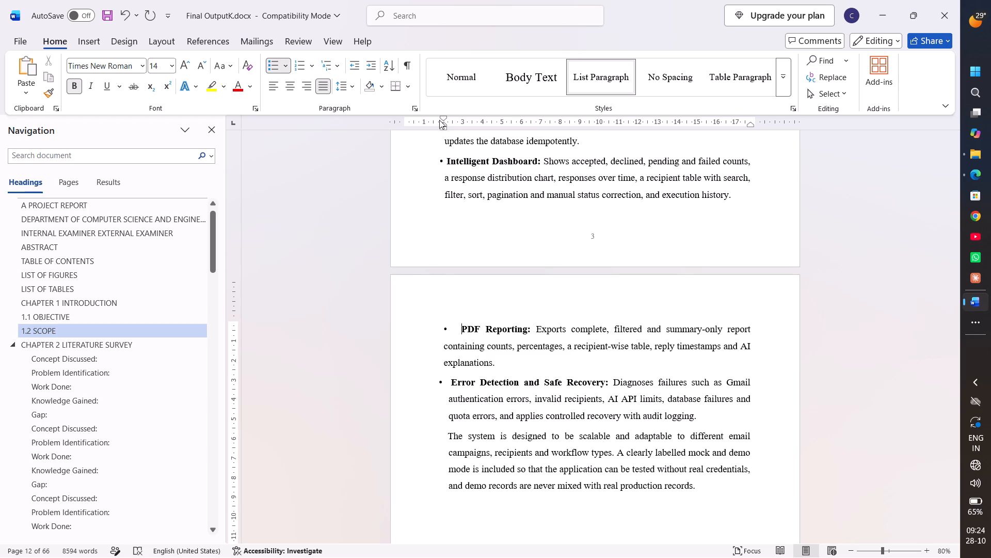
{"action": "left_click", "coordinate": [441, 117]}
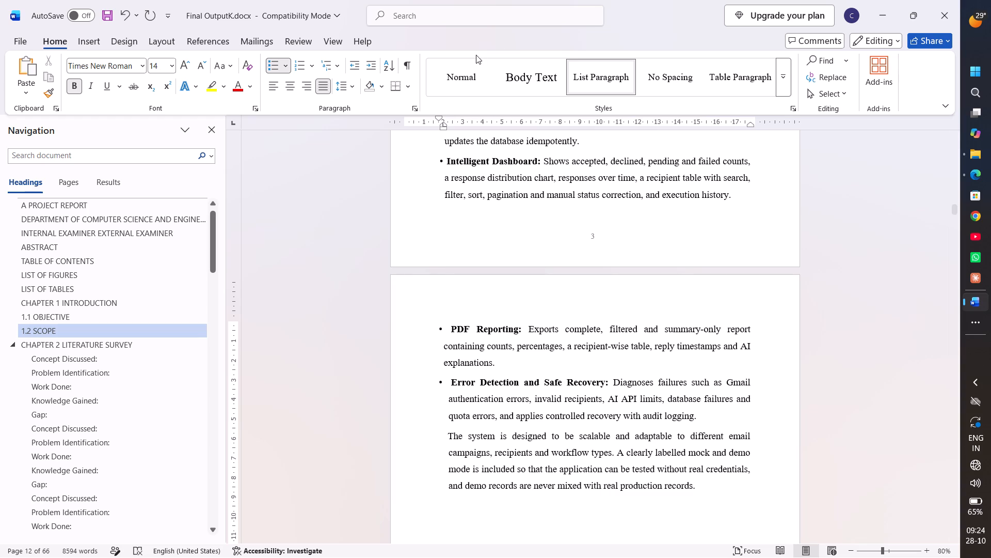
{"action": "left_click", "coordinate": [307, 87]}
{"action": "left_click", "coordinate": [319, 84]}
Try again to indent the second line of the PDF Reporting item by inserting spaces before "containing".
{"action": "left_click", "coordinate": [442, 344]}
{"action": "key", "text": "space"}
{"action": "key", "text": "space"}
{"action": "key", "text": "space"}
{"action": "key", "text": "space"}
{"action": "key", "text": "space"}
Increase the indent of the whole PDF Reporting item so its wrapped lines align with the Error Detection item's text.
{"action": "left_click_drag", "start_coordinate": [441, 126], "coordinate": [448, 124]}
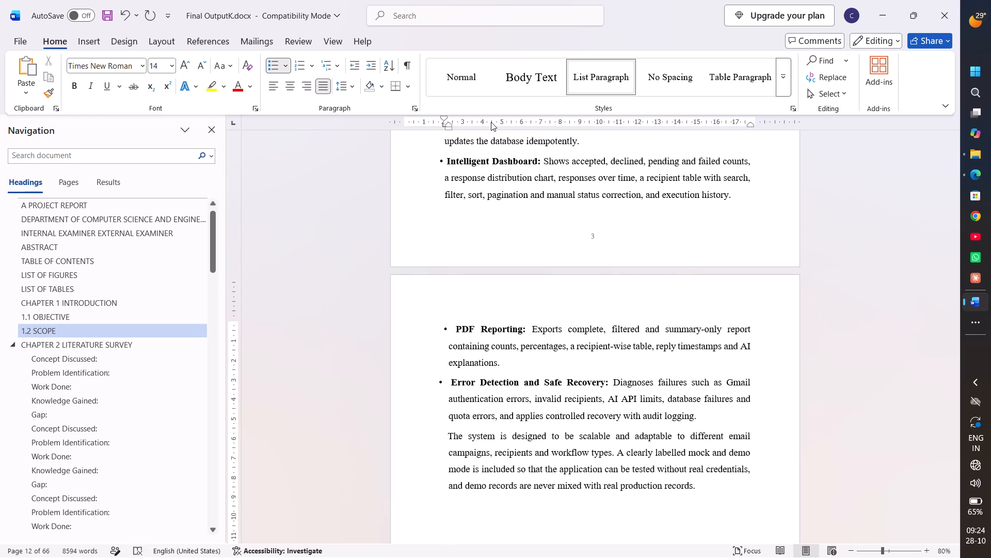
{"action": "left_click", "coordinate": [447, 127]}
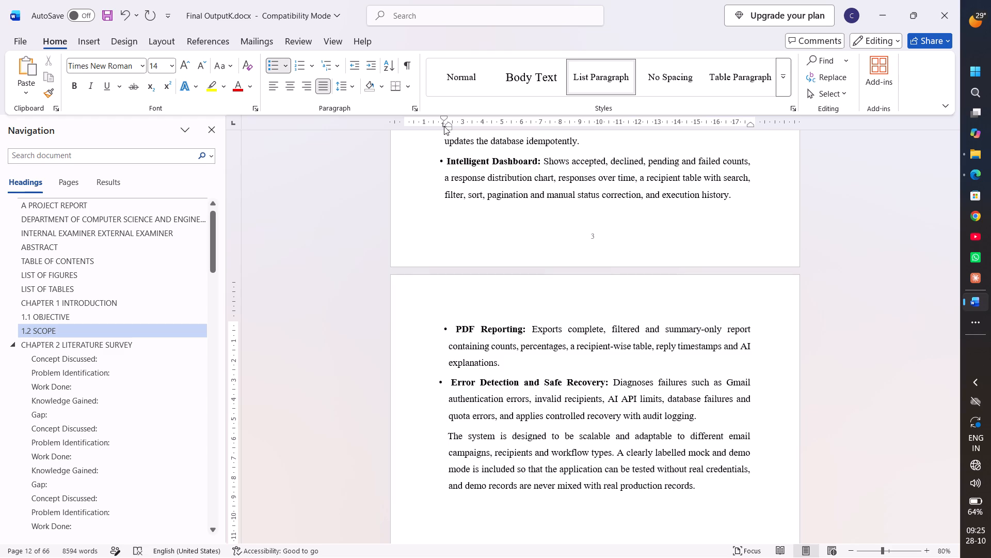
Remove the extra spacing before "PDF Reporting" to bring the heading text closer to its bullet.
{"action": "left_click", "coordinate": [455, 327]}
{"action": "key", "text": "BackSpace"}
{"action": "key", "text": "BackSpace"}
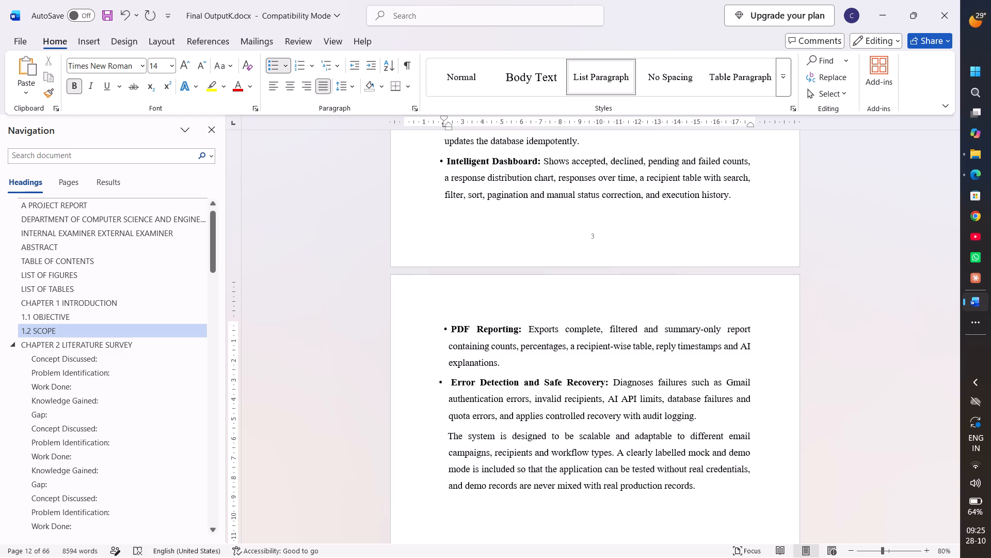
Remove the extra space before "Error Detection and Safe Recovery" while keeping the item's bullet.
{"action": "left_click", "coordinate": [441, 386]}
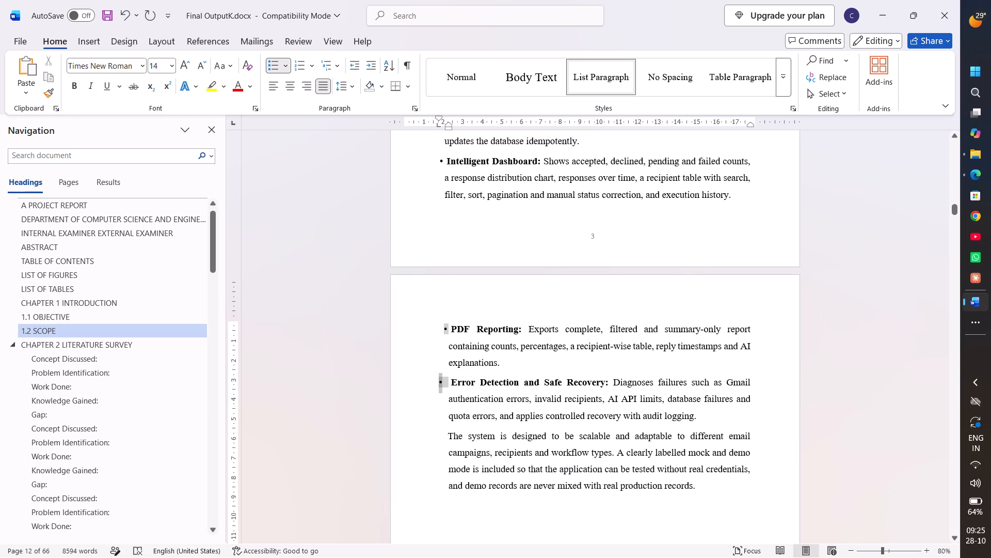
{"action": "left_click", "coordinate": [448, 127]}
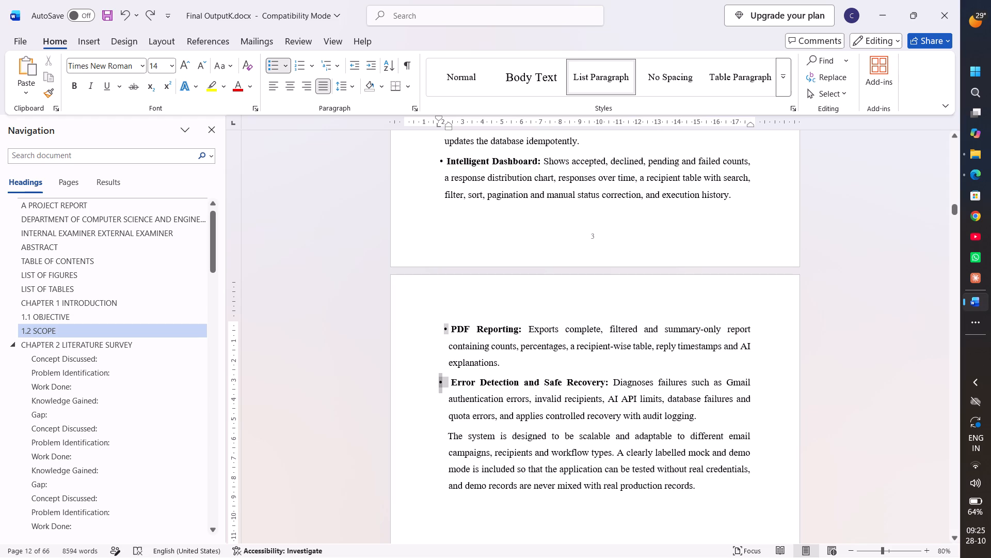
{"action": "left_click", "coordinate": [442, 379]}
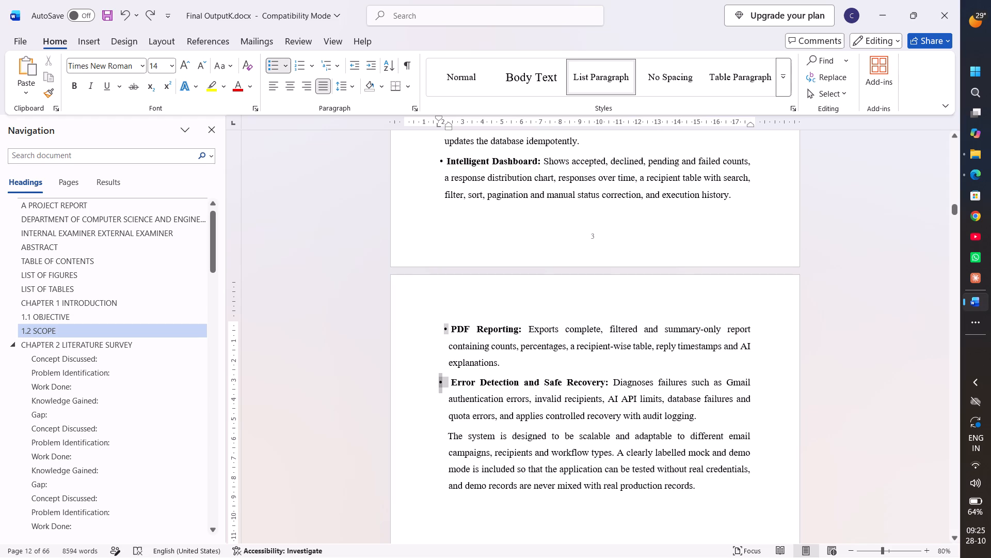
{"action": "left_click", "coordinate": [438, 382]}
{"action": "left_click", "coordinate": [438, 382]}
{"action": "double_click", "coordinate": [438, 382]}
{"action": "key", "text": "BackSpace"}
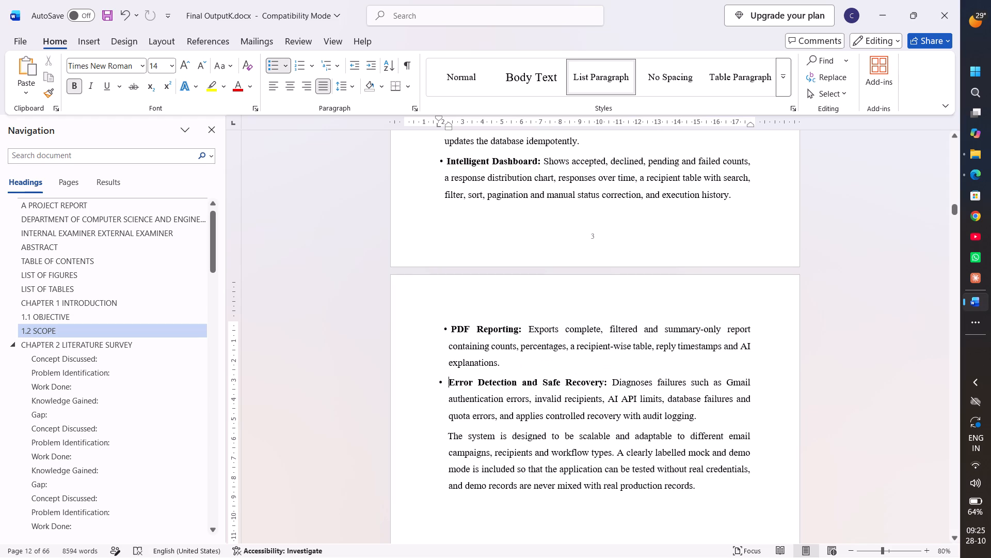
{"action": "key", "text": "BackSpace"}
{"action": "key", "text": "ctrl+z"}
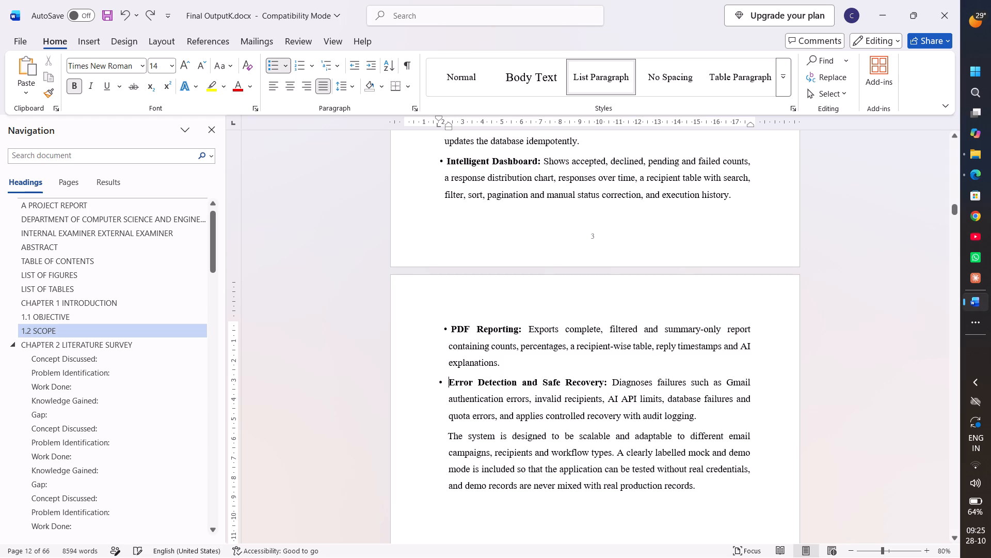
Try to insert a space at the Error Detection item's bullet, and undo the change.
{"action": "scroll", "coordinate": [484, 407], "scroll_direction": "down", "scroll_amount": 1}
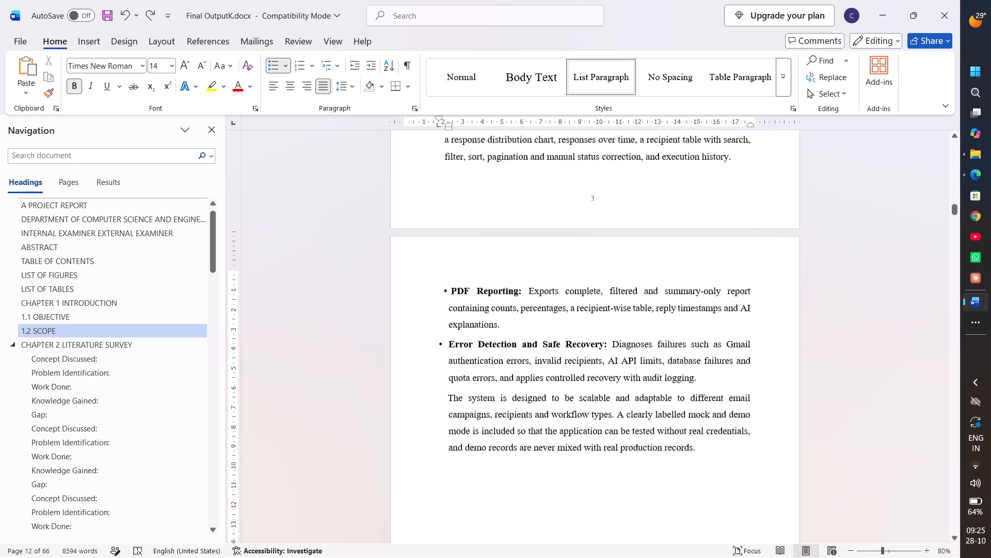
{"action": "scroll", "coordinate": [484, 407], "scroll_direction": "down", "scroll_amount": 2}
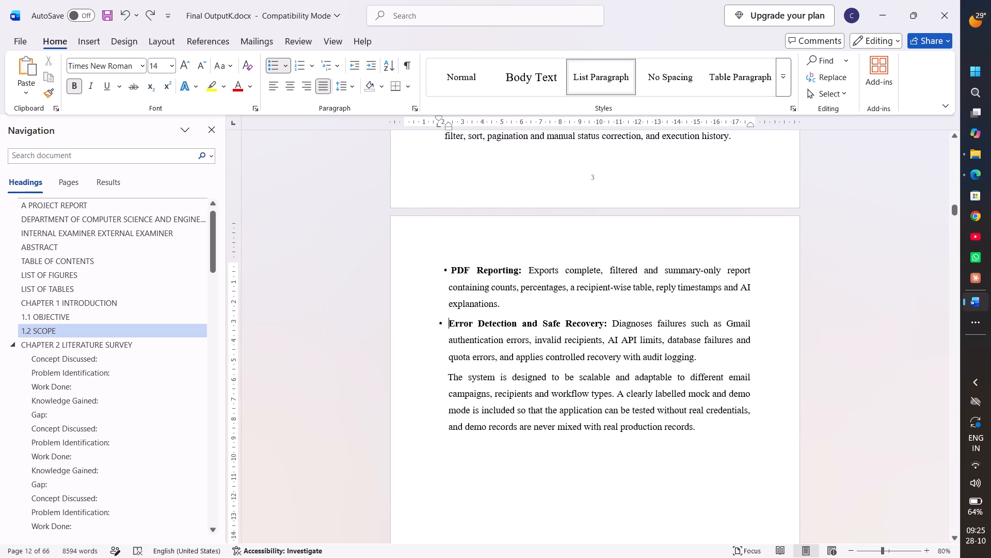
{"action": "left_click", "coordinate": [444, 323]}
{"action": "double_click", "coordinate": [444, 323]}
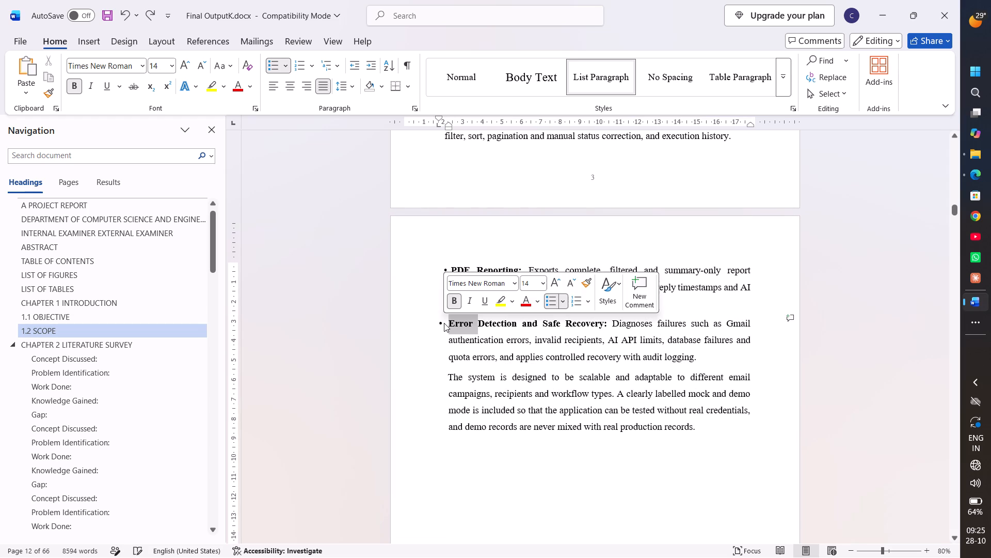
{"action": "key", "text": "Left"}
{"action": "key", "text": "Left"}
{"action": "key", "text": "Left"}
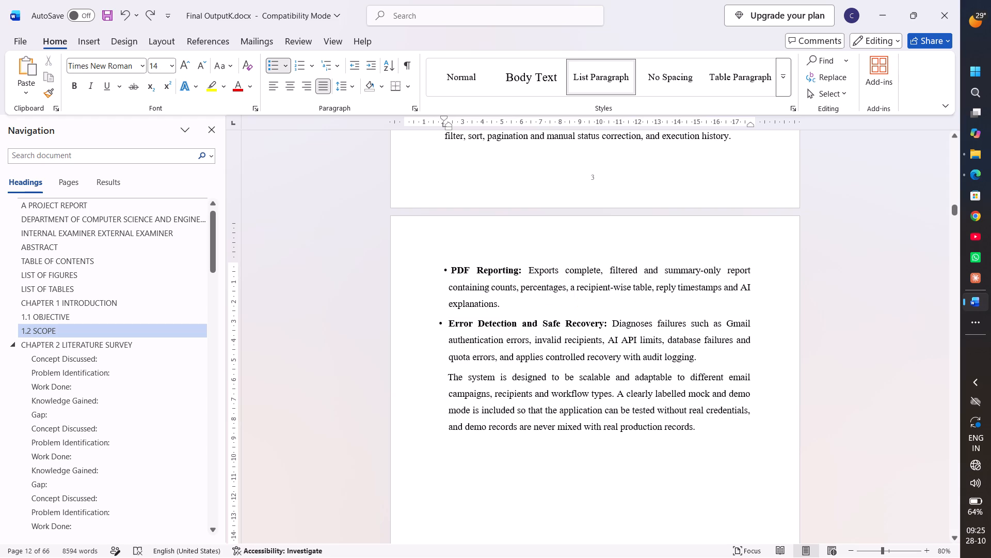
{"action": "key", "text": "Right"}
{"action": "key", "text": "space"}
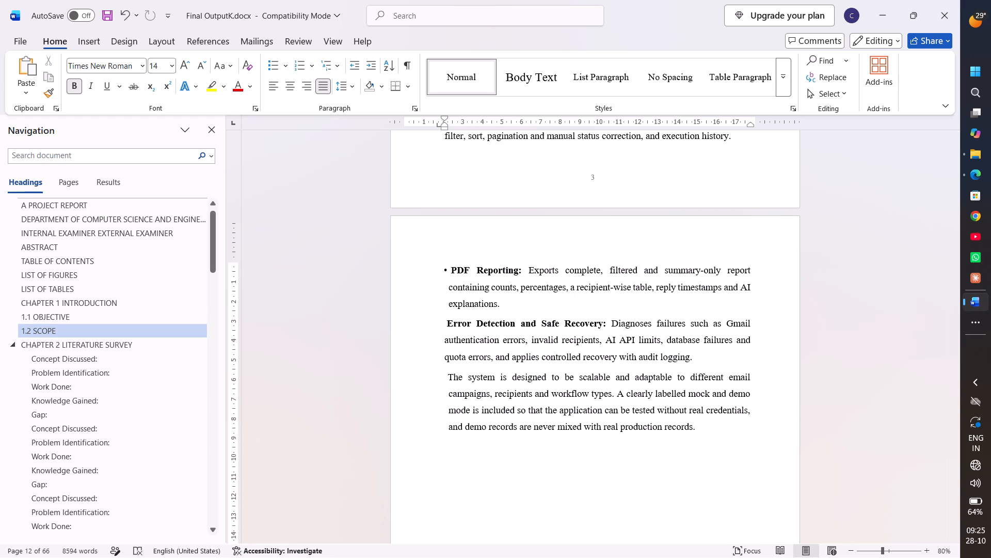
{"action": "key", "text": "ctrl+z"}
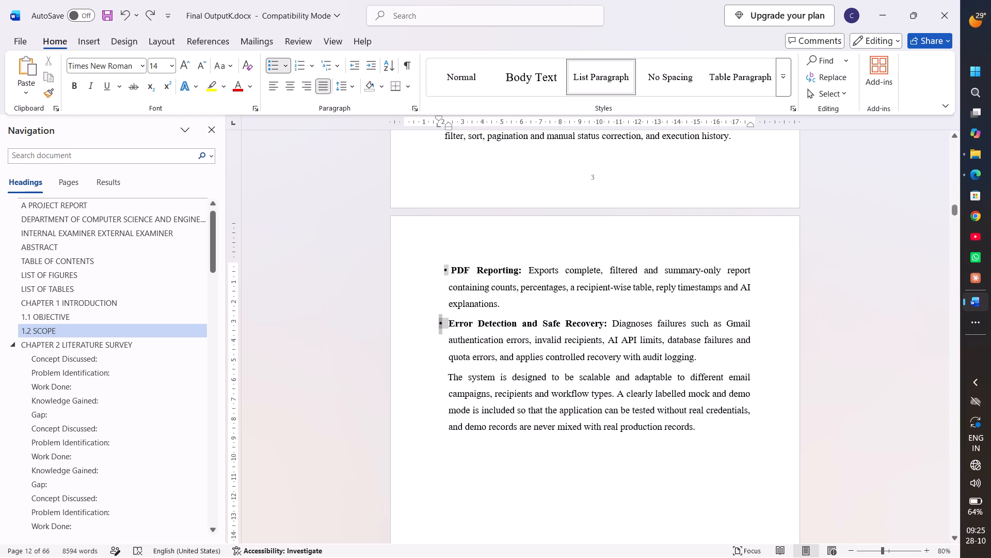
Insert a space before "Study on N8n Ecosystem" in the Chapter 2 title entry to align its wrapped line with the title text.
{"action": "scroll", "coordinate": [575, 346], "scroll_direction": "down", "scroll_amount": 7}
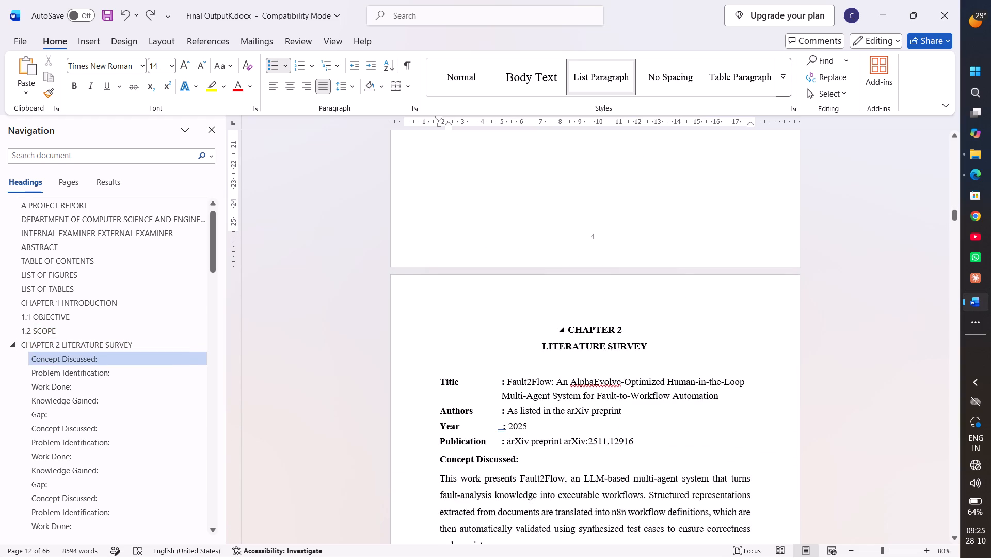
{"action": "scroll", "coordinate": [575, 346], "scroll_direction": "down", "scroll_amount": 3}
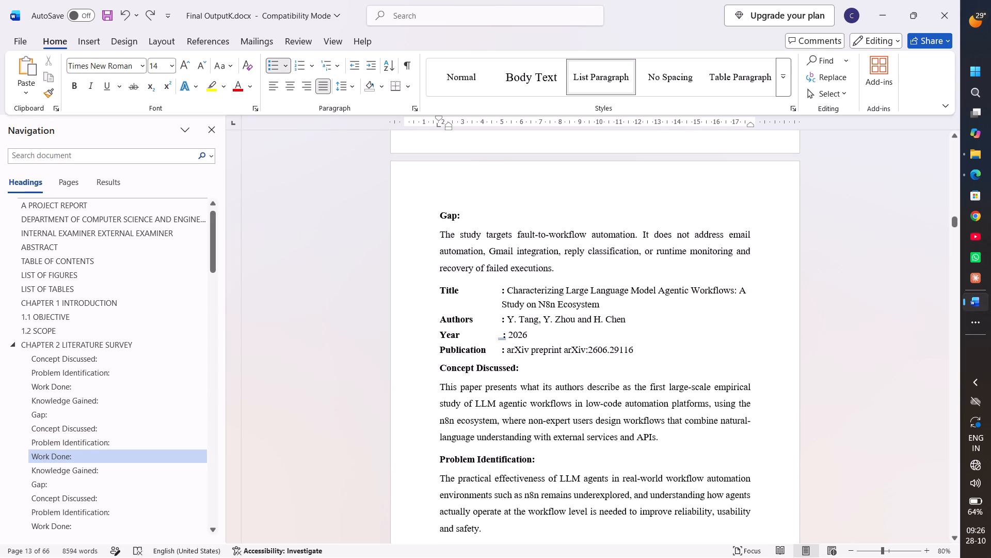
{"action": "left_click", "coordinate": [503, 304]}
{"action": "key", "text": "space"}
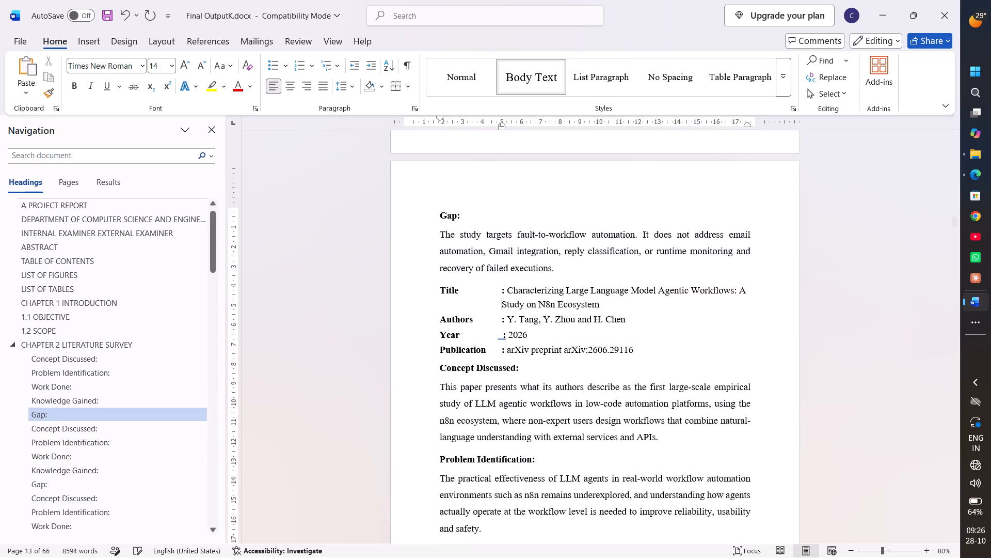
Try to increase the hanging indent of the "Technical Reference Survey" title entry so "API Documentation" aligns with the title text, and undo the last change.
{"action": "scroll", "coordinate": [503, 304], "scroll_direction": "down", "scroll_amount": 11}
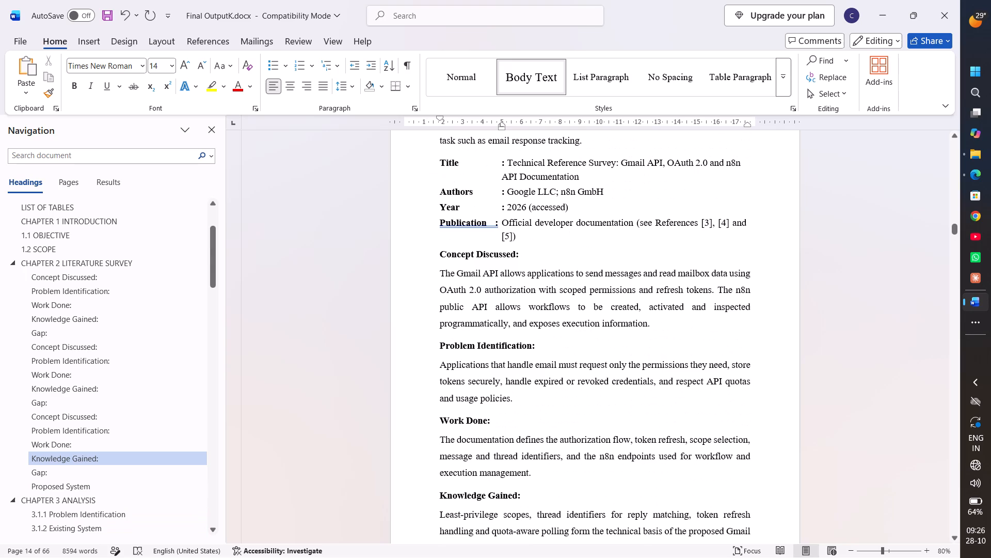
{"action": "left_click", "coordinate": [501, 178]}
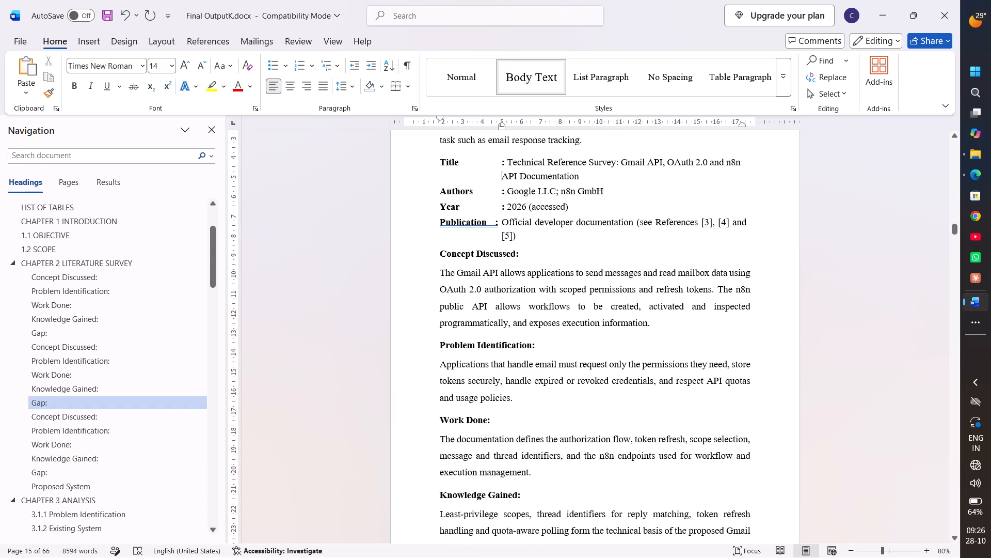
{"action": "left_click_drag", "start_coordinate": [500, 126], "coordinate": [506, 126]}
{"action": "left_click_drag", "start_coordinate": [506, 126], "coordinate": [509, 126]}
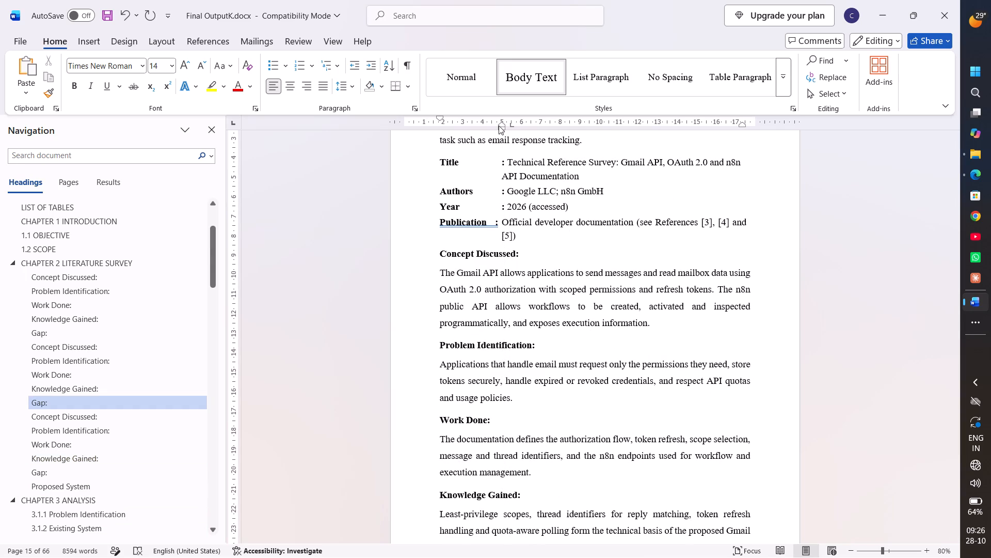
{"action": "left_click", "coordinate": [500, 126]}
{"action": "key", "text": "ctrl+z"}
Insert six spaces before "API Documentation" in the "Technical Reference Survey" title entry to shift the wrapped line.
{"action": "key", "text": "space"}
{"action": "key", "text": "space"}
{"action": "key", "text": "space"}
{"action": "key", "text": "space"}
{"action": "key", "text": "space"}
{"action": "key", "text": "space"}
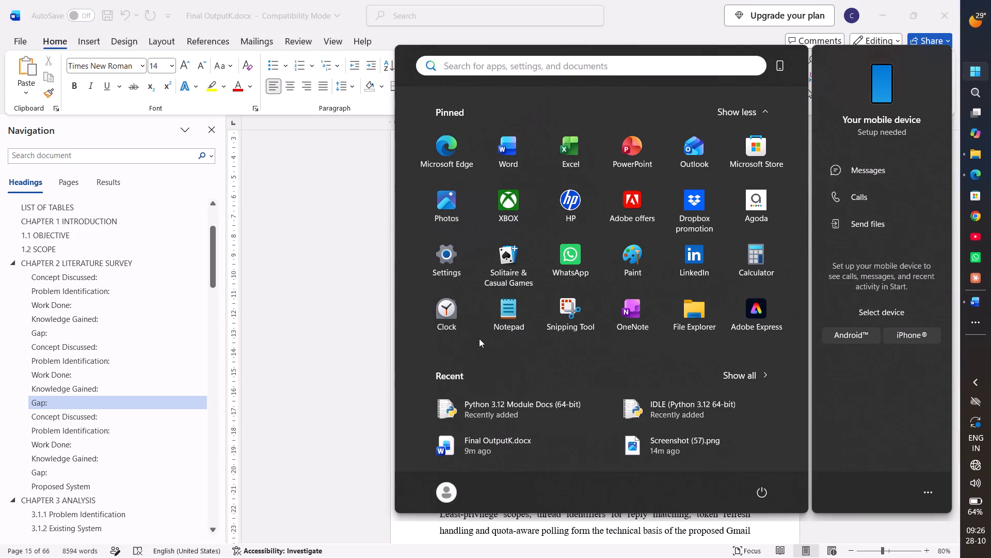
Search the system for "chrome" and launch Google Chrome.
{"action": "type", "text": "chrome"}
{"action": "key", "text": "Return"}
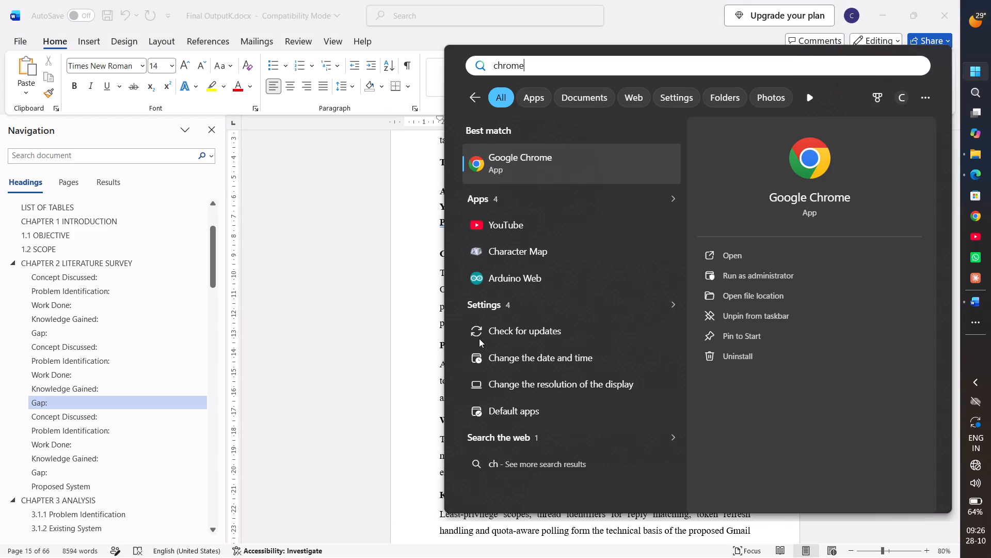
Search the web for "canva" in a new browser tab.
{"action": "left_click", "coordinate": [466, 340]}
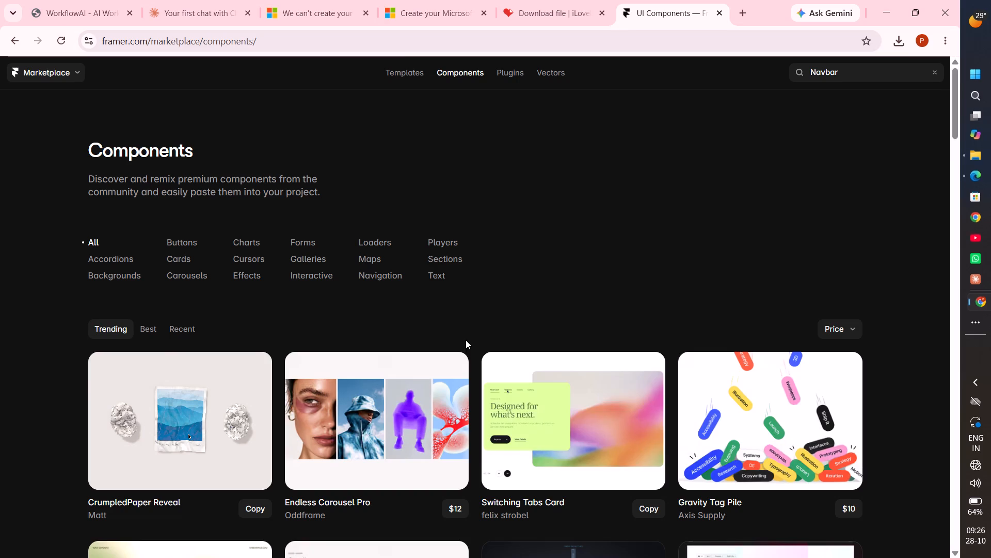
{"action": "left_click", "coordinate": [735, 17]}
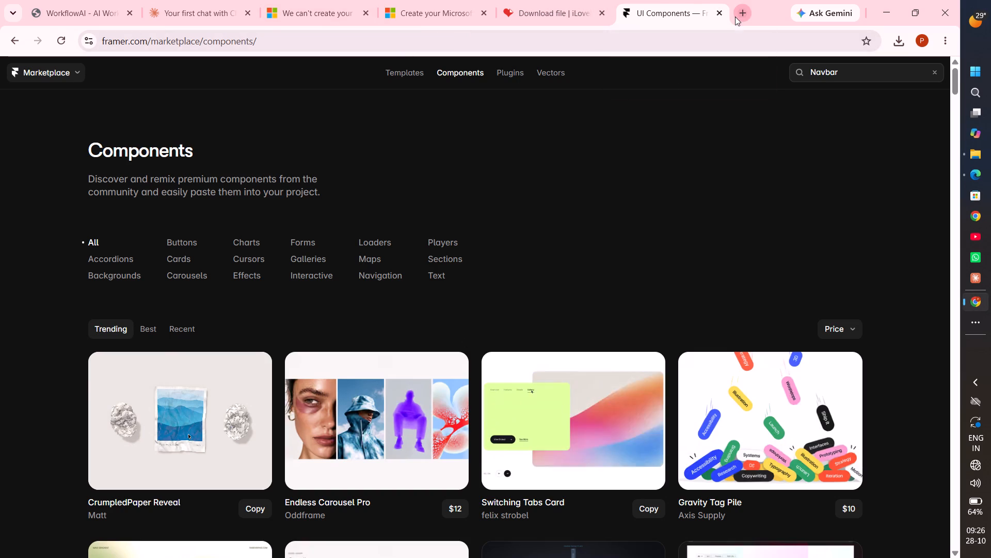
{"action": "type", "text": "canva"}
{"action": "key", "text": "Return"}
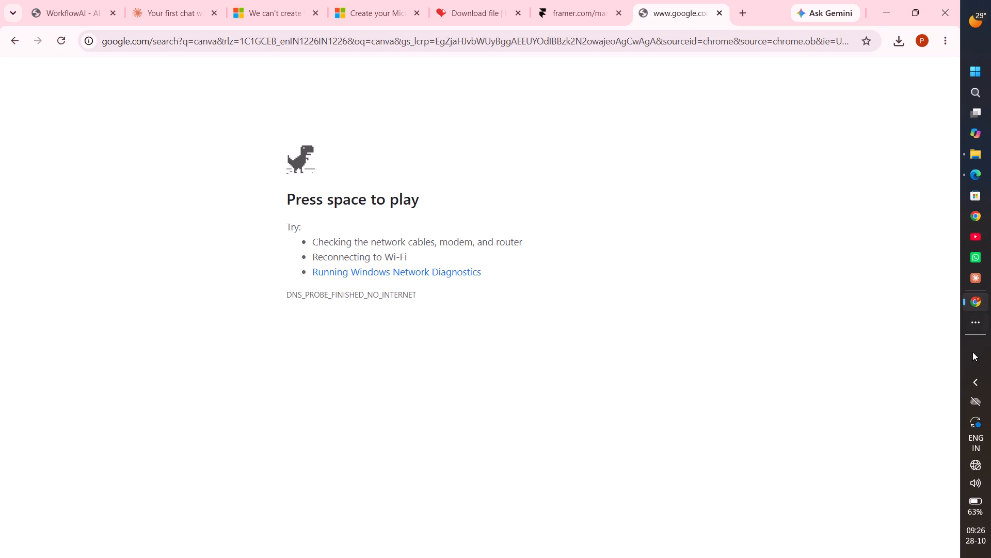
Open the system's list of available Wi-Fi networks.
{"action": "left_click", "coordinate": [977, 470]}
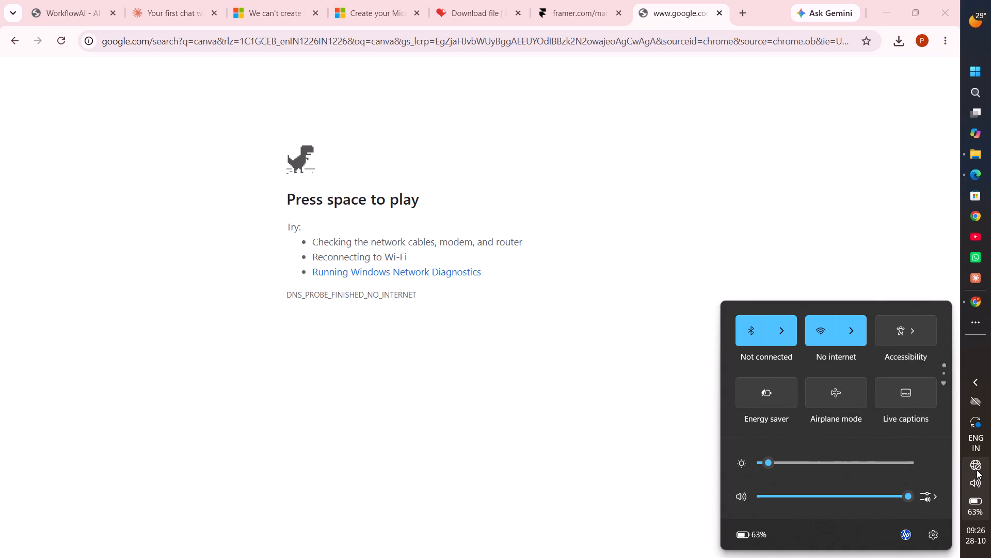
{"action": "left_click", "coordinate": [857, 333]}
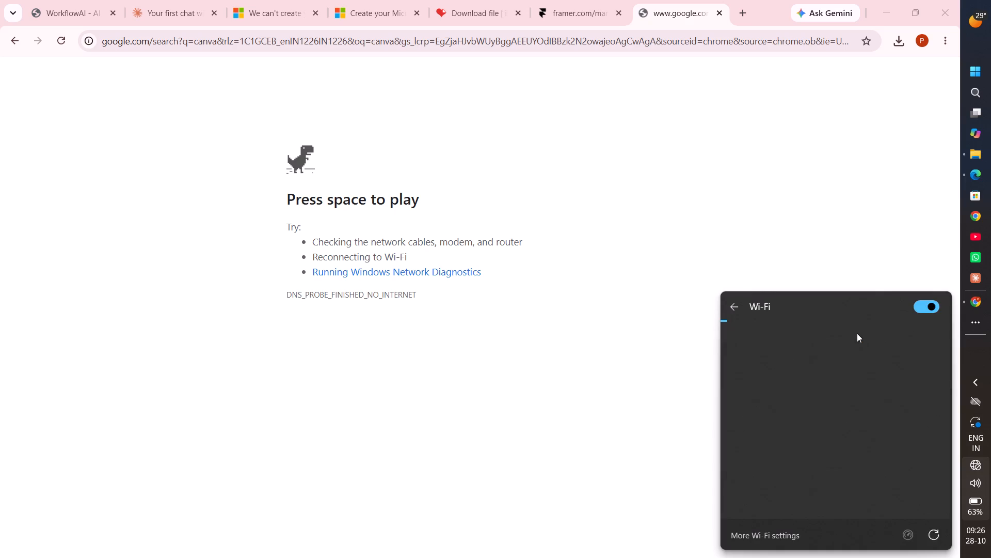
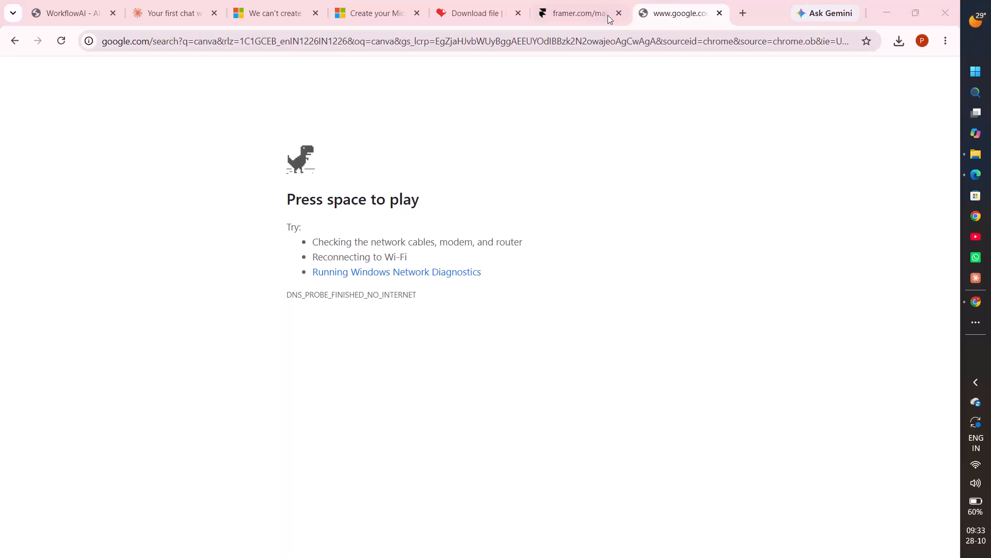
Close the Canva search tab and force a full reload of the Framer Marketplace component search page.
{"action": "left_click", "coordinate": [721, 10]}
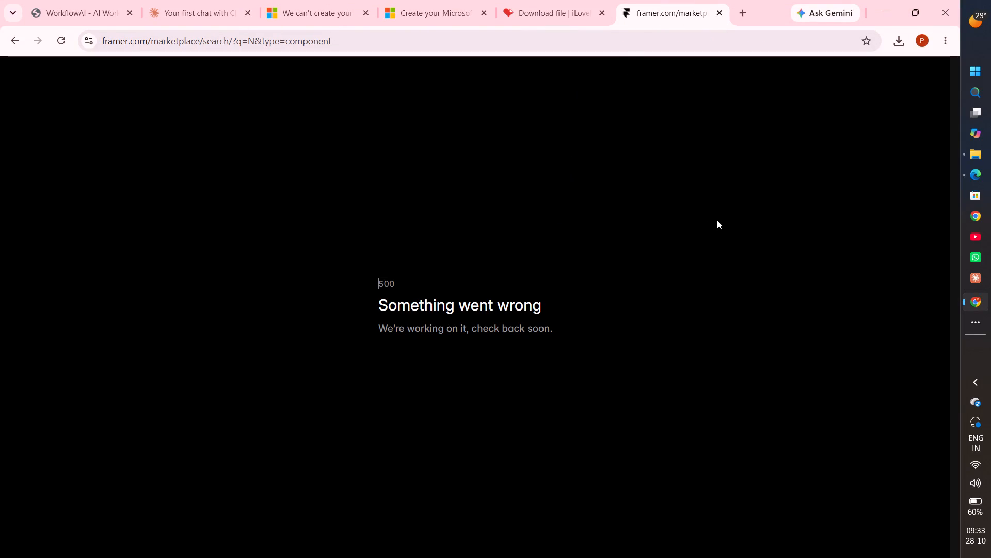
{"action": "key", "text": "ctrl+shift+r"}
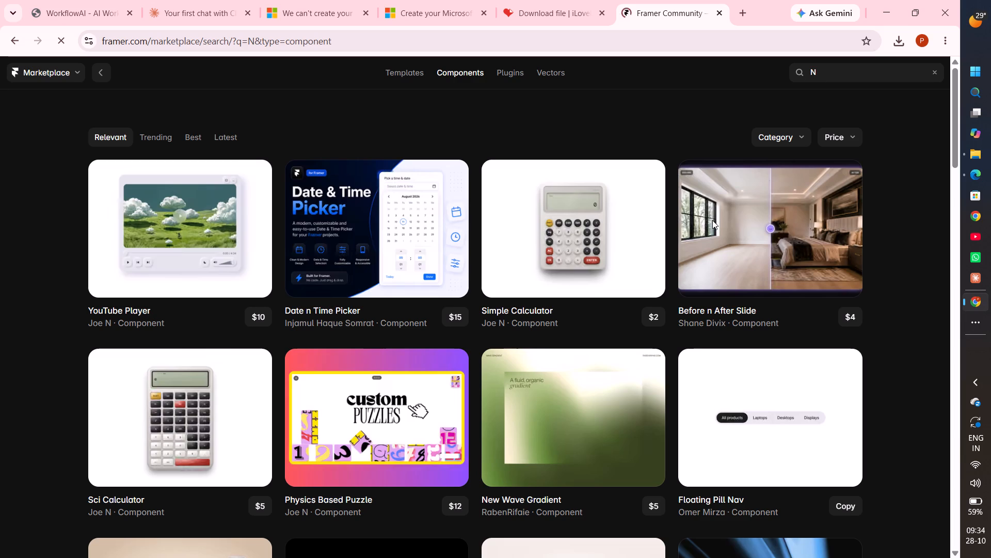
Search the Framer marketplace components for "Navbar".
{"action": "left_click", "coordinate": [838, 70]}
{"action": "type", "text": "avbar"}
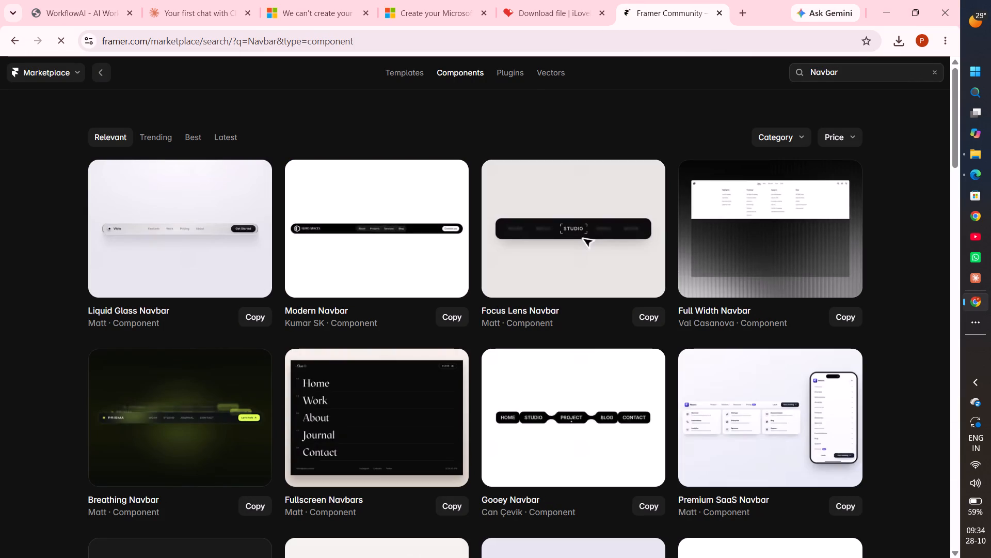
Browse the Navbar component results and open the Island Navbar page.
{"action": "scroll", "coordinate": [518, 356], "scroll_direction": "down", "scroll_amount": 1}
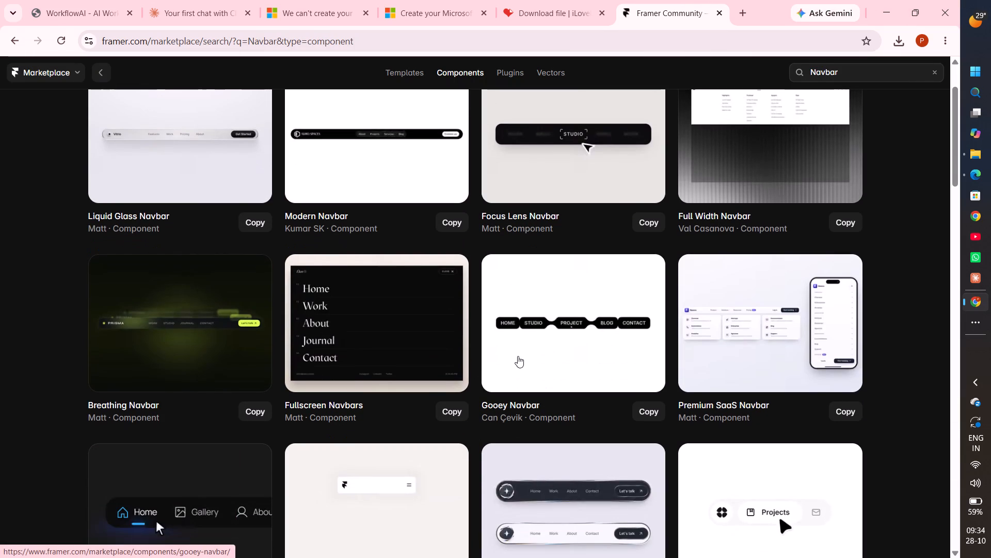
{"action": "scroll", "coordinate": [518, 356], "scroll_direction": "down", "scroll_amount": 2}
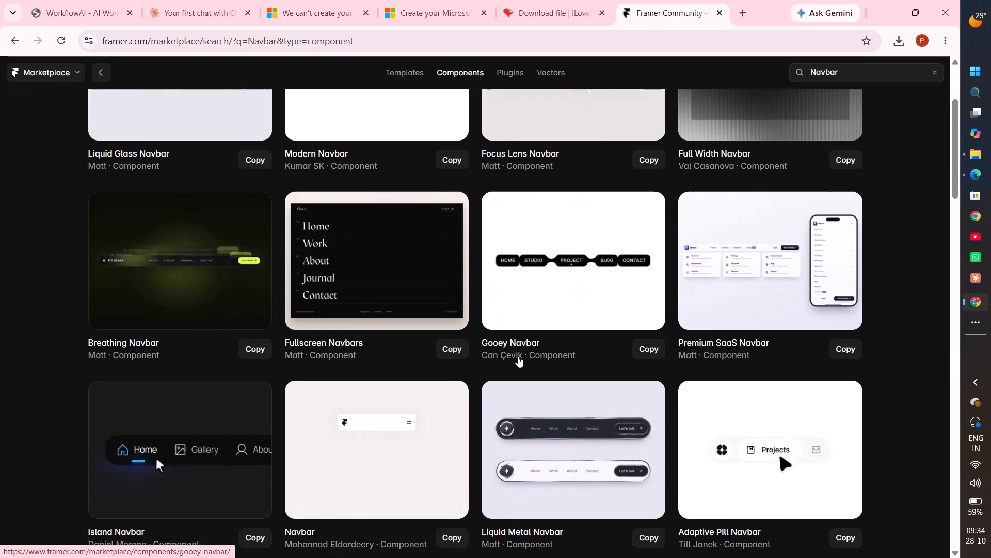
{"action": "scroll", "coordinate": [518, 356], "scroll_direction": "down", "scroll_amount": 2}
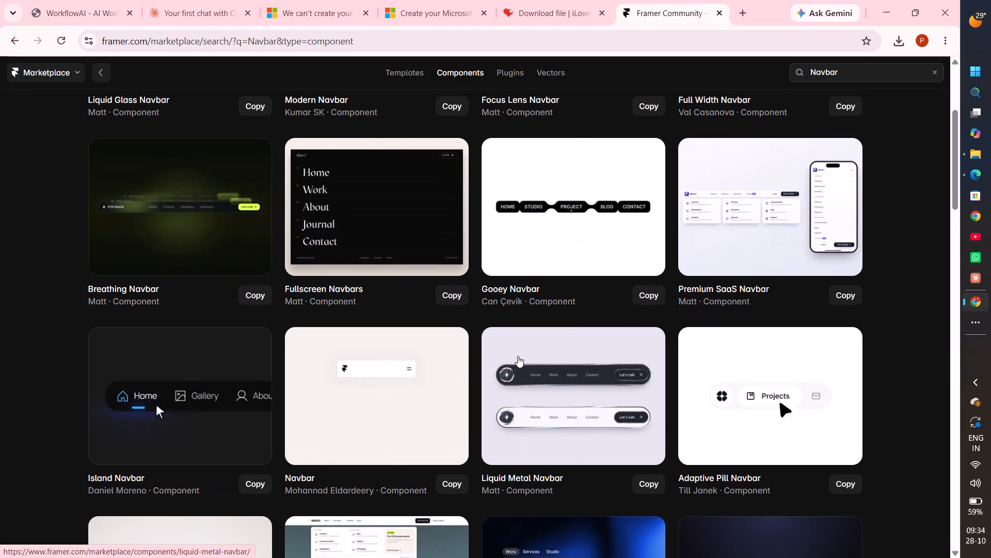
{"action": "scroll", "coordinate": [518, 356], "scroll_direction": "down", "scroll_amount": 1}
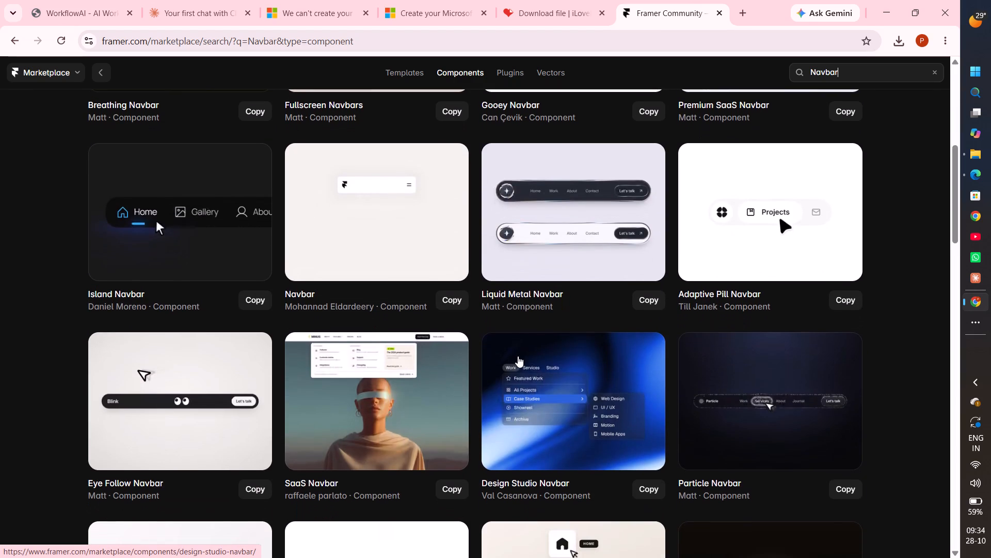
{"action": "scroll", "coordinate": [518, 356], "scroll_direction": "down", "scroll_amount": 1}
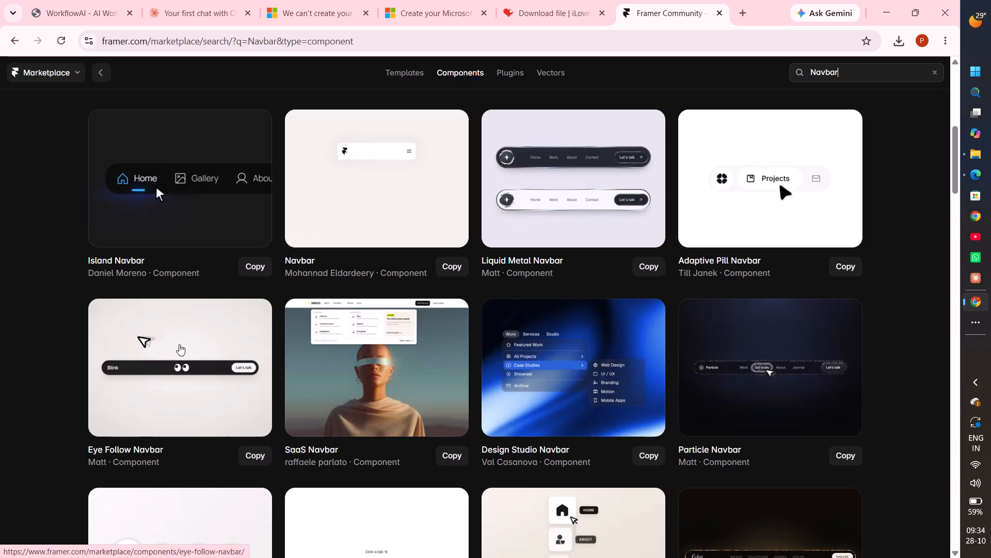
{"action": "scroll", "coordinate": [500, 366], "scroll_direction": "down", "scroll_amount": 2}
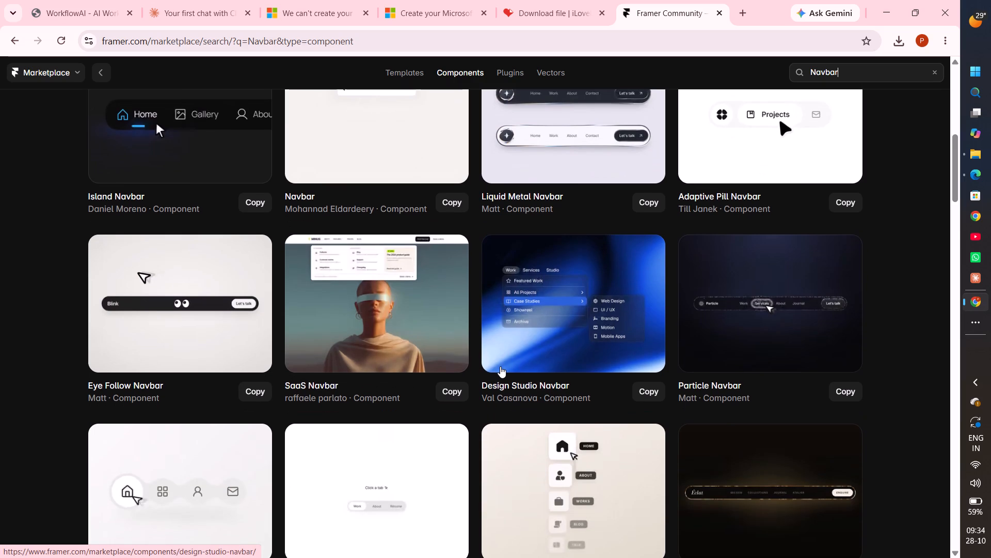
{"action": "scroll", "coordinate": [500, 366], "scroll_direction": "down", "scroll_amount": 1}
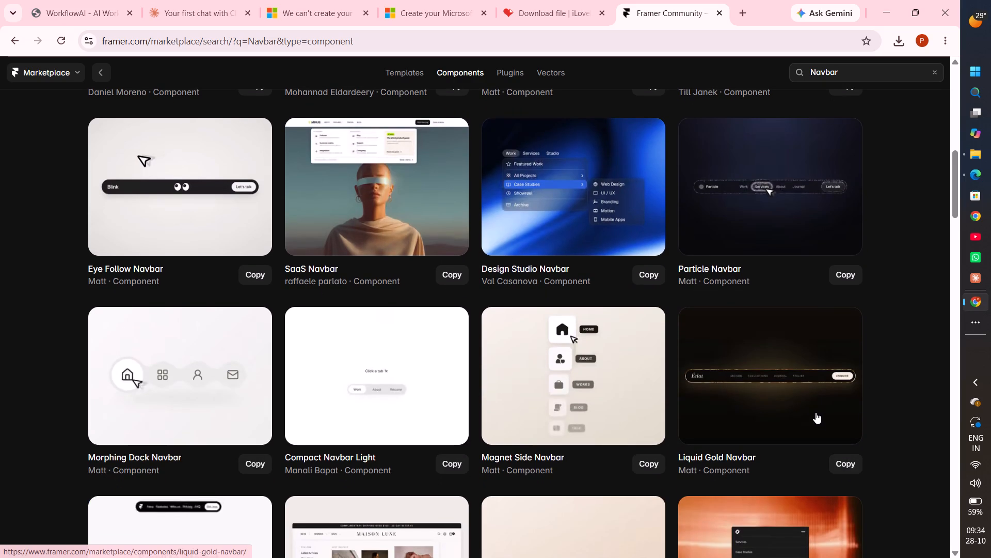
{"action": "scroll", "coordinate": [827, 225], "scroll_direction": "up", "scroll_amount": 3}
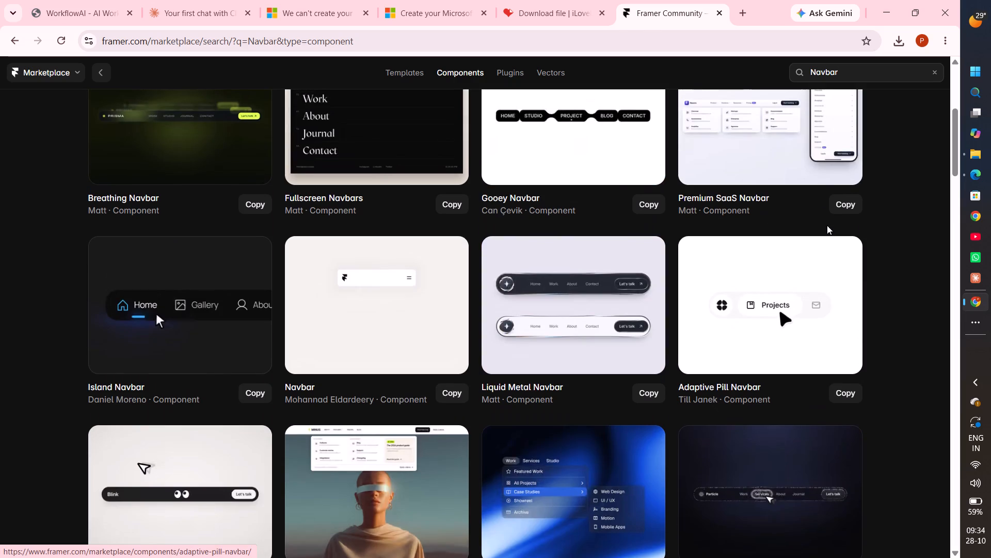
{"action": "scroll", "coordinate": [390, 121], "scroll_direction": "left", "scroll_amount": 1}
{"action": "scroll", "coordinate": [287, 284], "scroll_direction": "left", "scroll_amount": 1}
{"action": "left_click", "coordinate": [237, 289]}
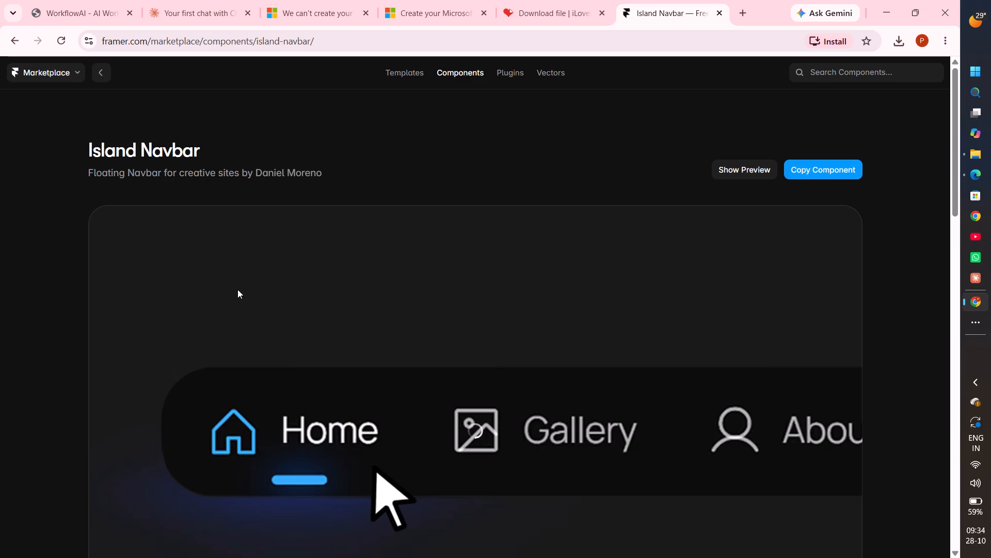
{"action": "scroll", "coordinate": [237, 289], "scroll_direction": "right", "scroll_amount": 2}
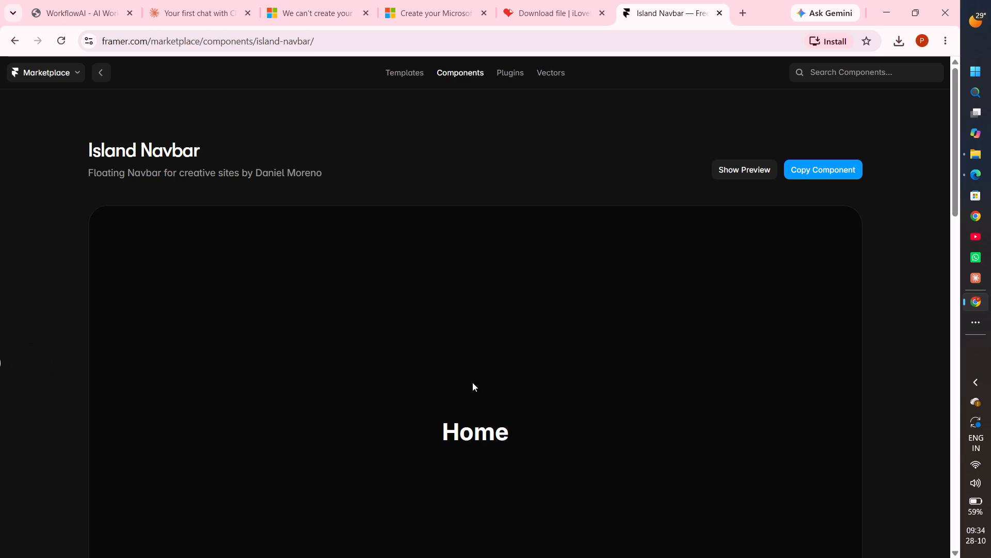
{"action": "scroll", "coordinate": [458, 419], "scroll_direction": "down", "scroll_amount": 2}
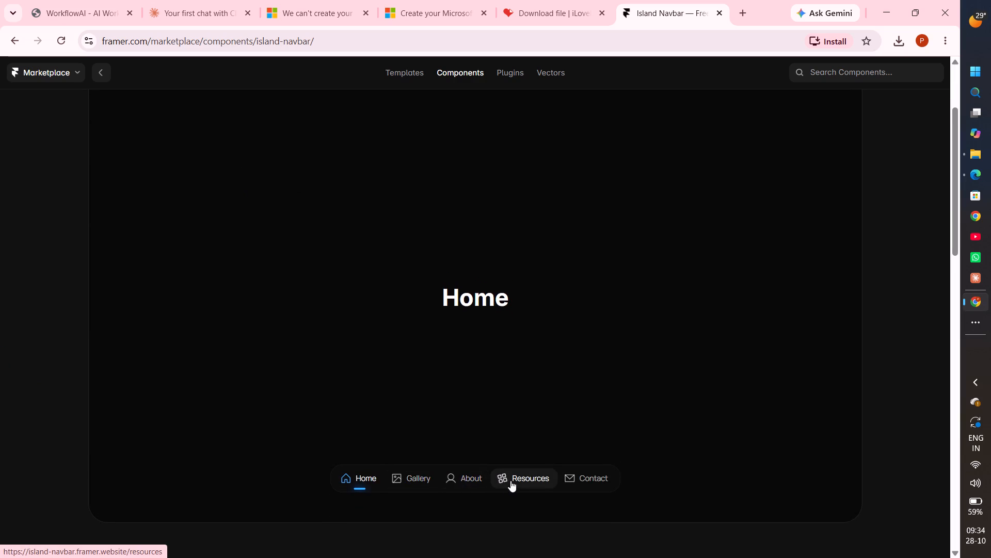
{"action": "scroll", "coordinate": [429, 484], "scroll_direction": "up", "scroll_amount": 3}
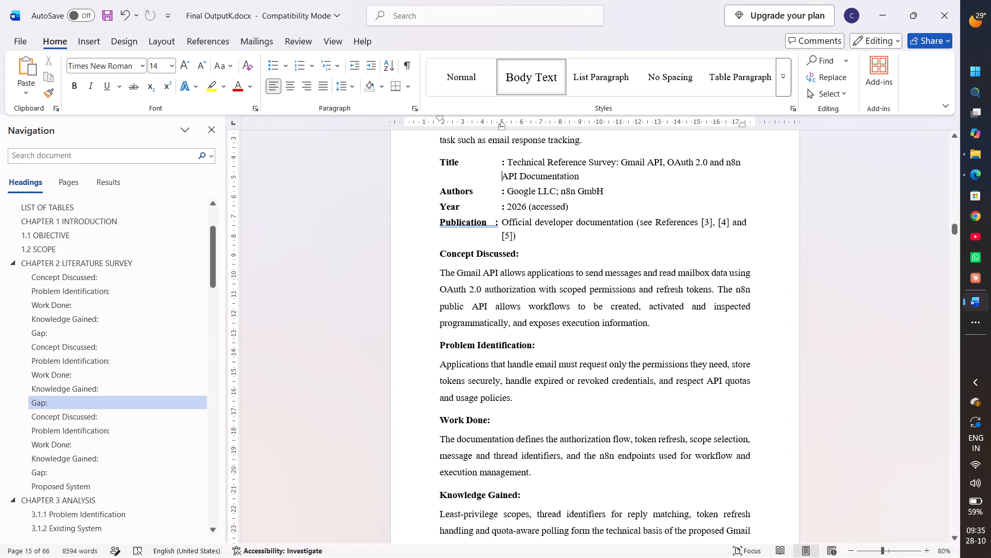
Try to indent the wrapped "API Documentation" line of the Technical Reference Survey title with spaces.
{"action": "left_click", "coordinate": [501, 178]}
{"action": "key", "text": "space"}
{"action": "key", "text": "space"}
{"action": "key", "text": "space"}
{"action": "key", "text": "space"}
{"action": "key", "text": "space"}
Insert a line break before "n8n" in the Technical Reference Survey title and indent the new line by two spaces.
{"action": "left_click", "coordinate": [724, 163]}
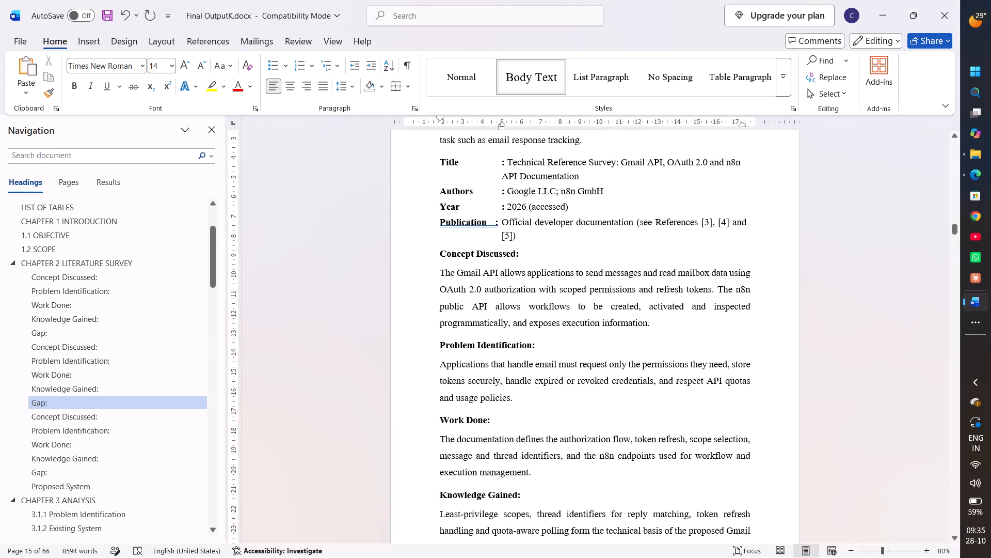
{"action": "left_click", "coordinate": [745, 163]}
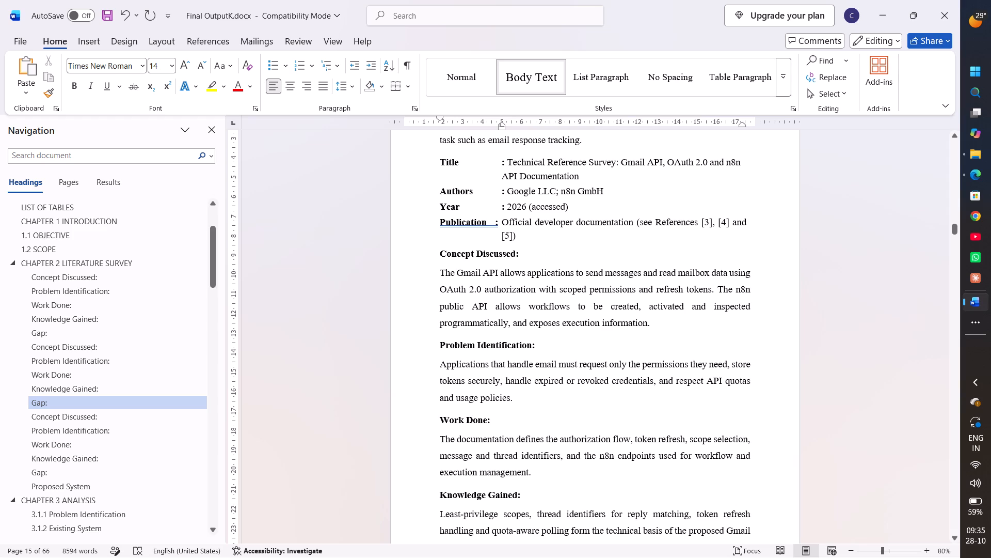
{"action": "left_click", "coordinate": [725, 165]}
{"action": "key", "text": "shift+Return"}
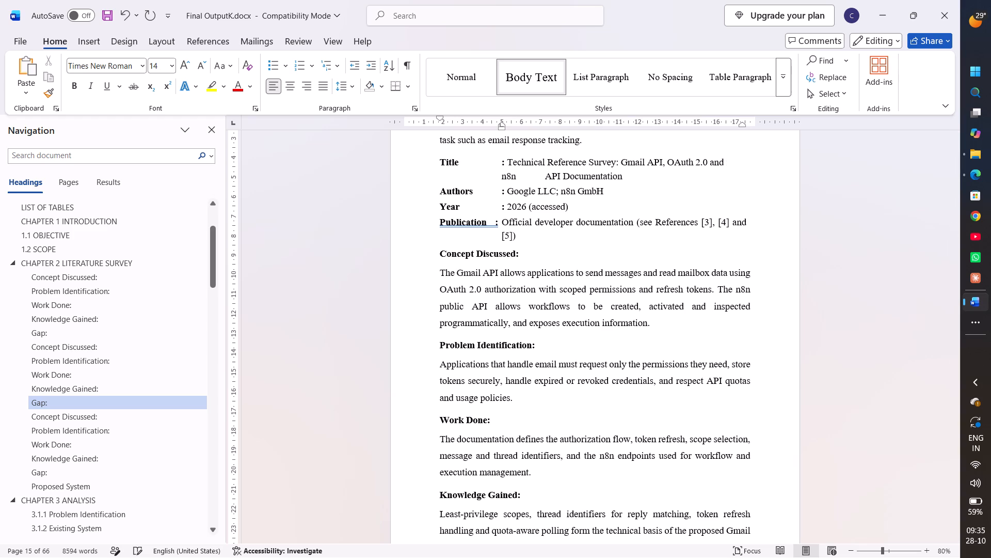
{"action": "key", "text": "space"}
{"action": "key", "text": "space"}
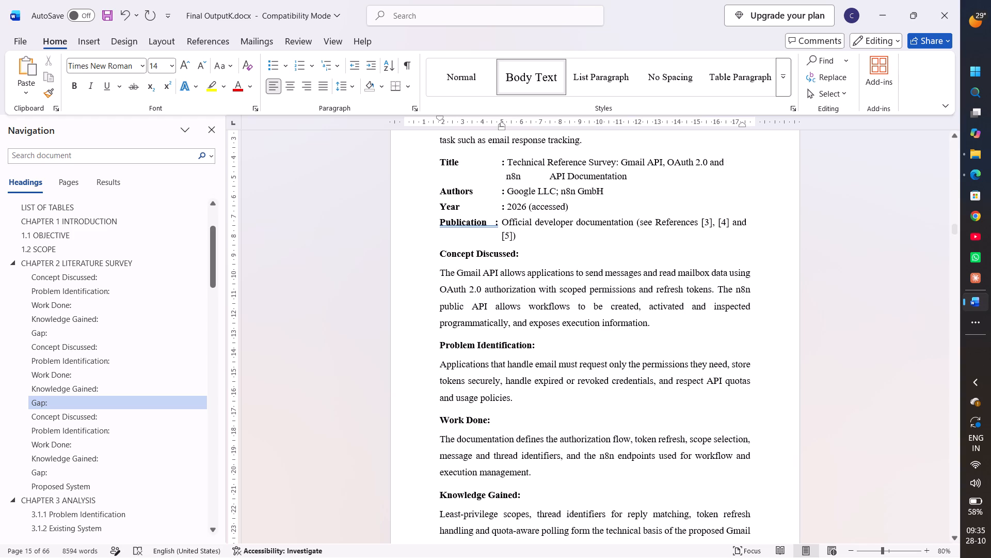
Remove the extra spaces before "API Documentation" so the title's second line reads "n8n API Documentation".
{"action": "left_click", "coordinate": [550, 176]}
{"action": "key", "text": "BackSpace"}
{"action": "key", "text": "BackSpace"}
{"action": "key", "text": "BackSpace"}
{"action": "key", "text": "BackSpace"}
{"action": "key", "text": "BackSpace"}
{"action": "key", "text": "BackSpace"}
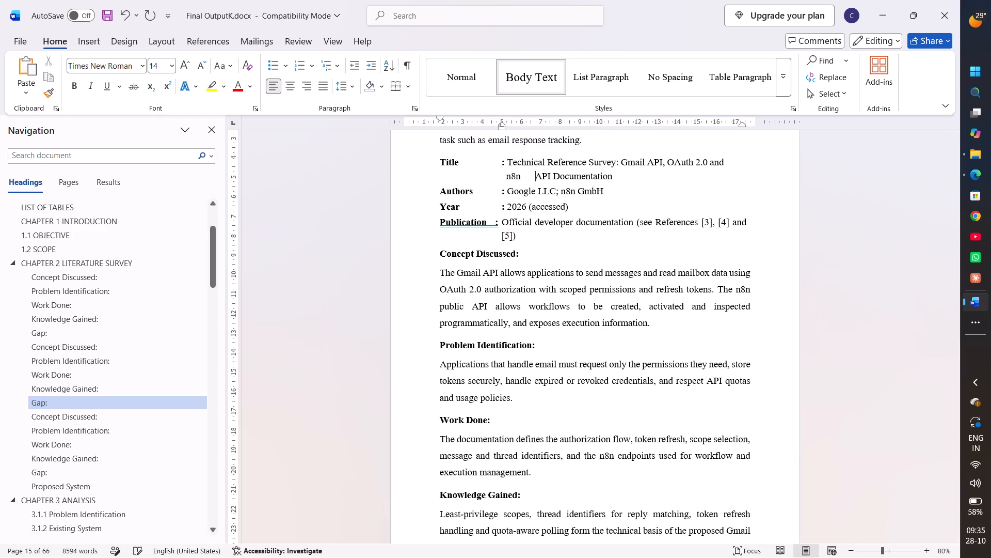
{"action": "key", "text": "BackSpace"}
{"action": "key", "text": "BackSpace"}
{"action": "key", "text": "BackSpace"}
{"action": "key", "text": "BackSpace"}
{"action": "key", "text": "BackSpace"}
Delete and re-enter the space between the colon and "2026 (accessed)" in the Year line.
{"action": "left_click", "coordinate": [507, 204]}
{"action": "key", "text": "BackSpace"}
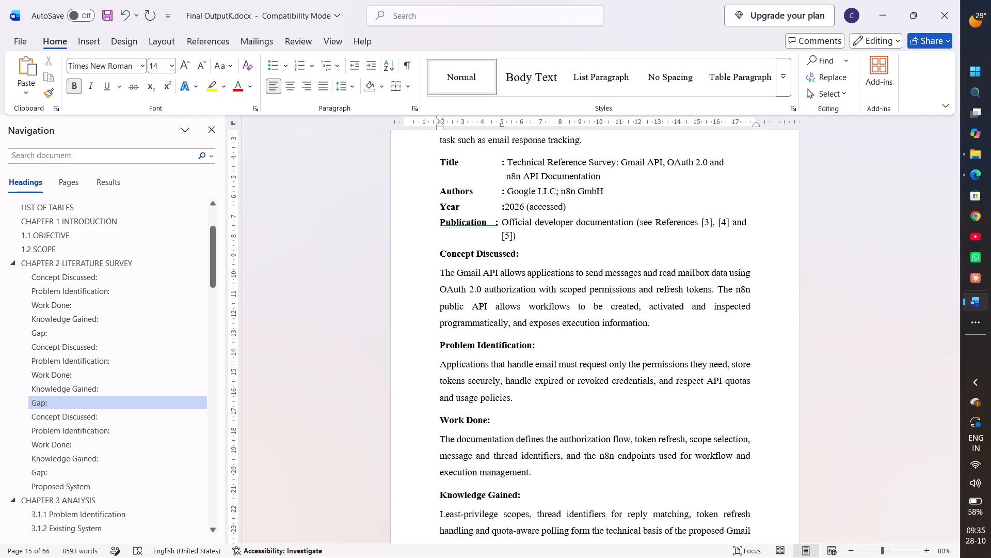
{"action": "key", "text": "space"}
Break the "Characterizing Large Language Model Agentic Workflows" title before "A", starting a new paragraph.
{"action": "scroll", "coordinate": [541, 212], "scroll_direction": "up", "scroll_amount": 2}
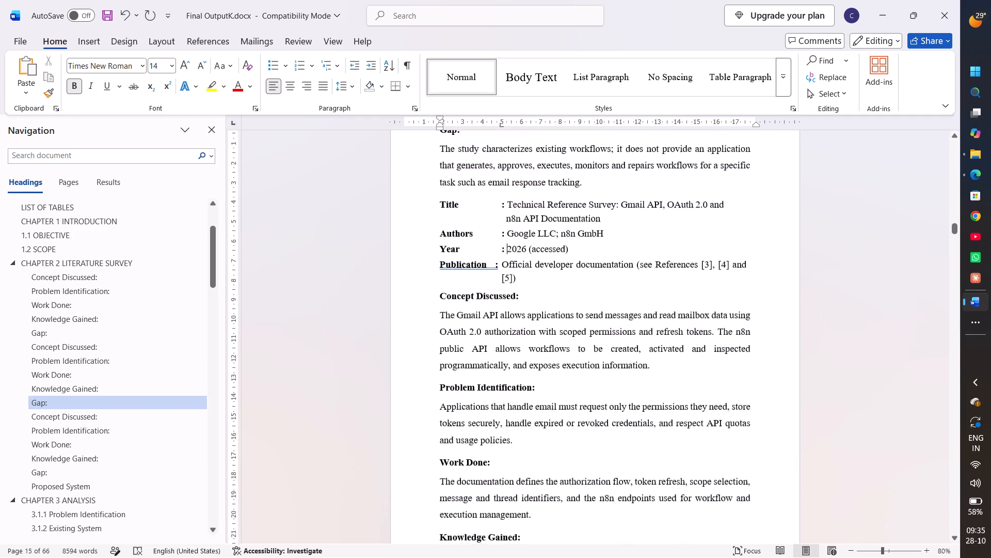
{"action": "scroll", "coordinate": [541, 212], "scroll_direction": "up", "scroll_amount": 3}
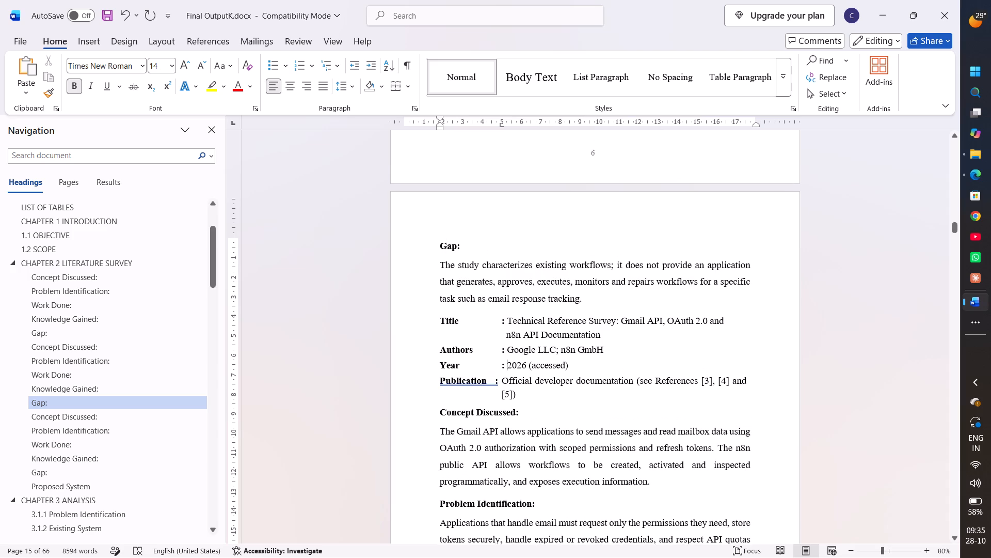
{"action": "scroll", "coordinate": [541, 212], "scroll_direction": "up", "scroll_amount": 2}
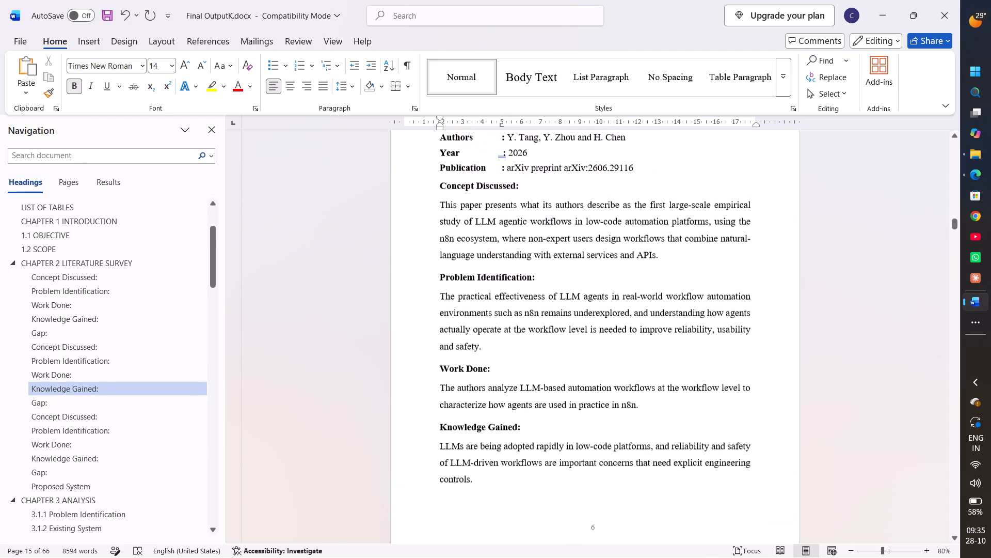
{"action": "scroll", "coordinate": [541, 212], "scroll_direction": "up", "scroll_amount": 3}
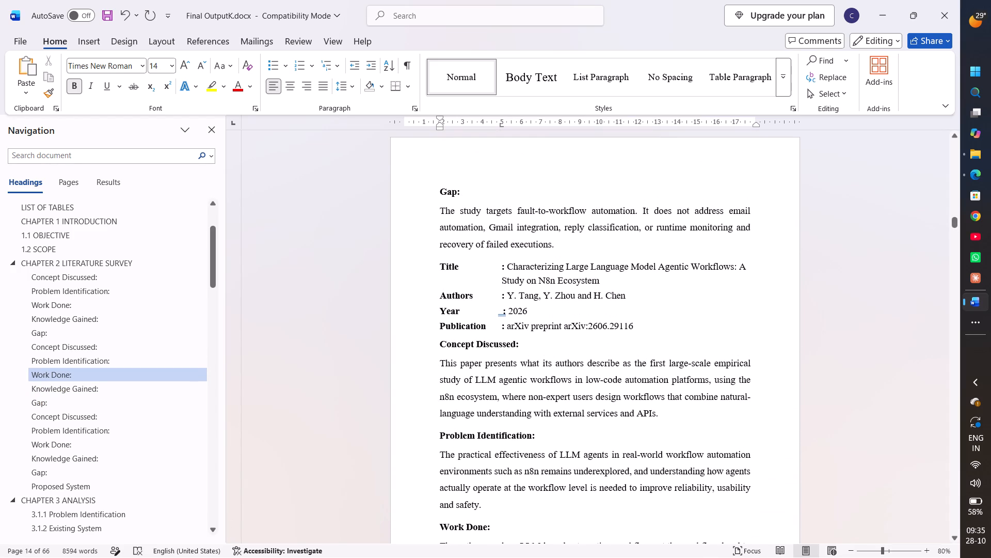
{"action": "left_click", "coordinate": [739, 264]}
{"action": "key", "text": "Return"}
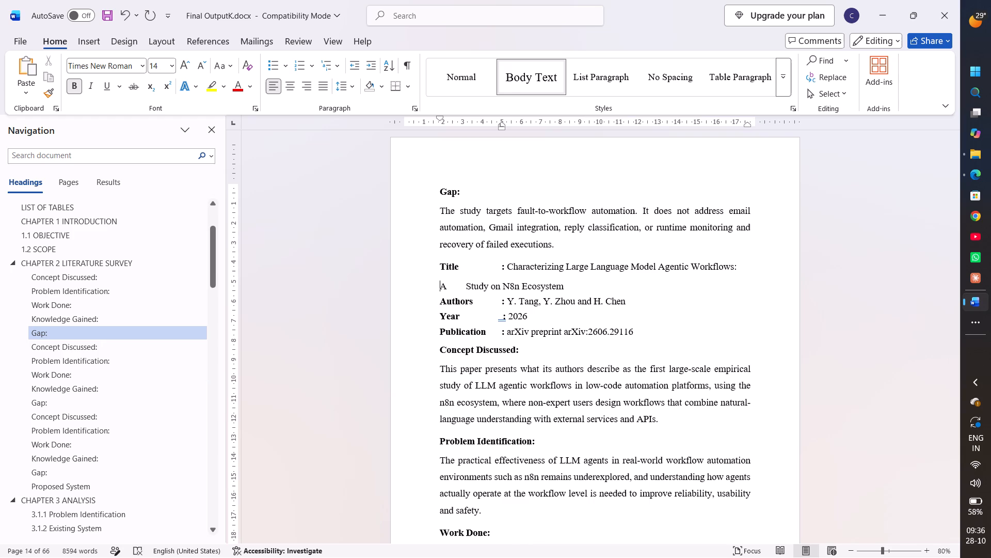
Indent the title's second line with spaces so that "A" lines up under "Characterizing".
{"action": "key", "text": "space"}
{"action": "key", "text": "space"}
{"action": "key", "text": "space"}
{"action": "key", "text": "space"}
{"action": "key", "text": "space"}
{"action": "key", "text": "space"}
{"action": "key", "text": "space"}
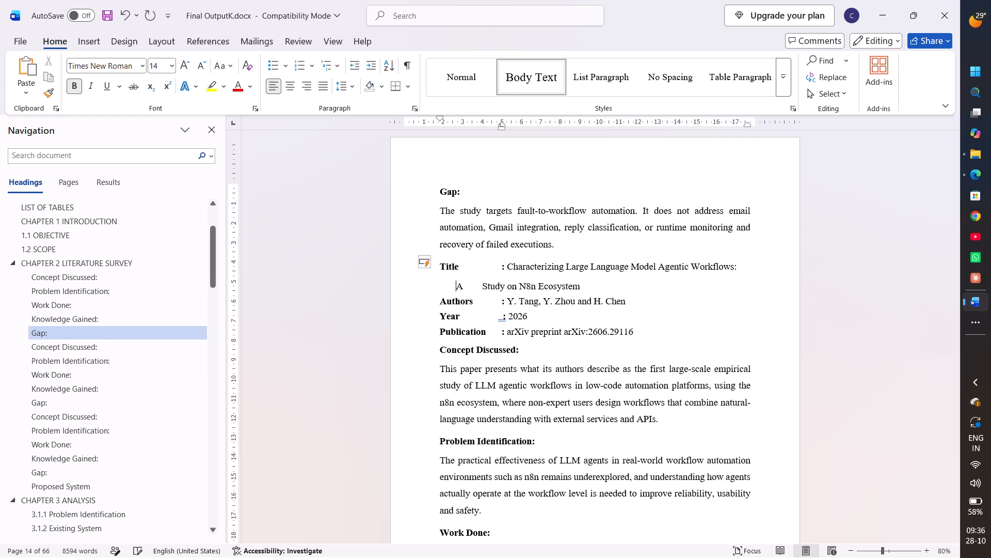
{"action": "key", "text": "space"}
{"action": "key", "text": "space"}
{"action": "key", "text": "space"}
{"action": "key", "text": "space"}
{"action": "key", "text": "space"}
{"action": "key", "text": "space"}
{"action": "key", "text": "space"}
{"action": "key", "text": "space"}
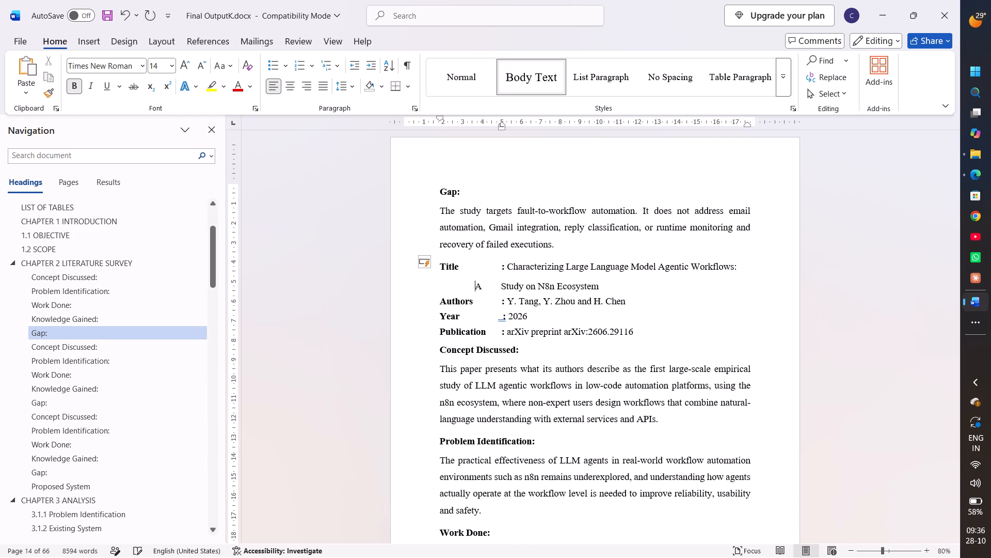
{"action": "key", "text": "space"}
{"action": "key", "text": "space"}
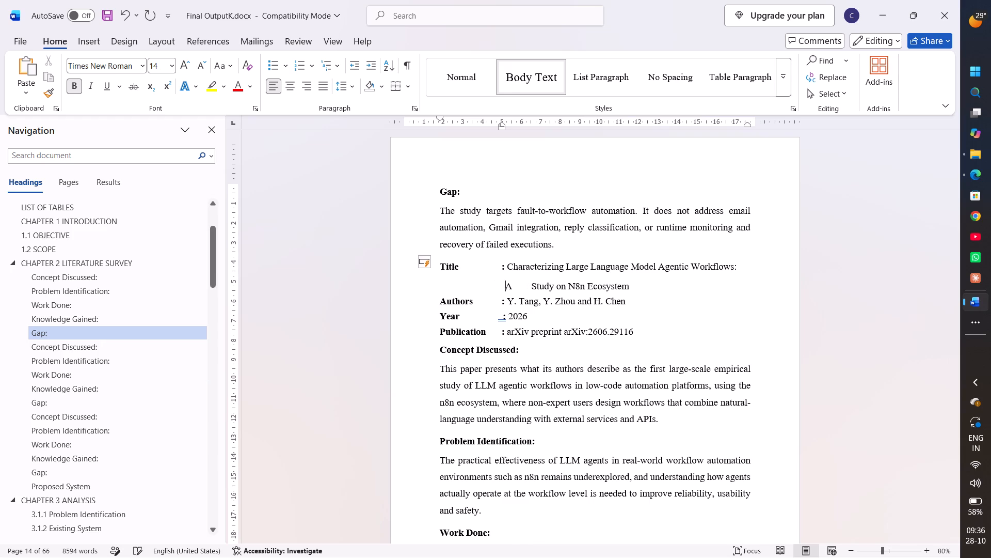
{"action": "key", "text": "space"}
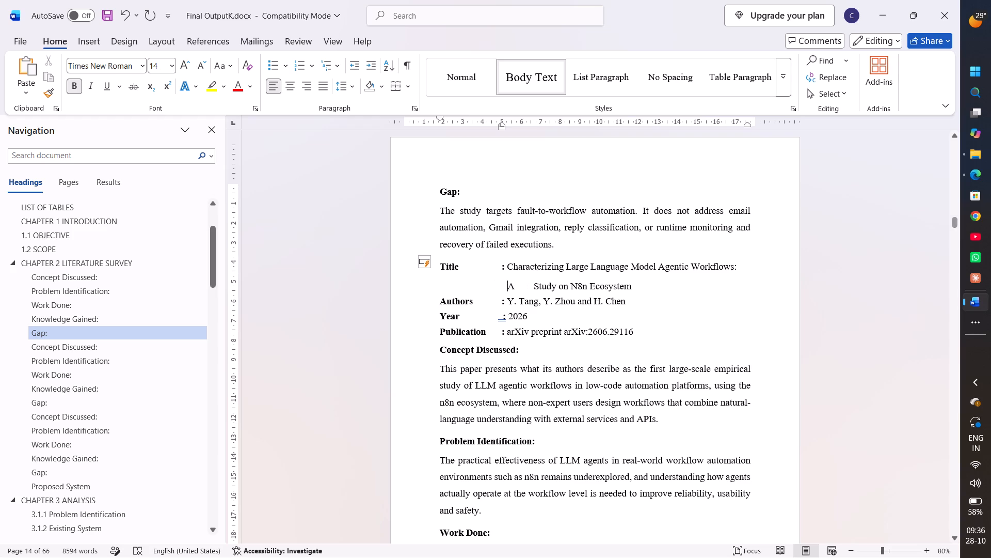
Reduce the gap between "A" and "Study on N8n Ecosystem" in the title's second line to a single space.
{"action": "left_click", "coordinate": [536, 285]}
{"action": "key", "text": "Left"}
{"action": "key", "text": "BackSpace"}
{"action": "key", "text": "BackSpace"}
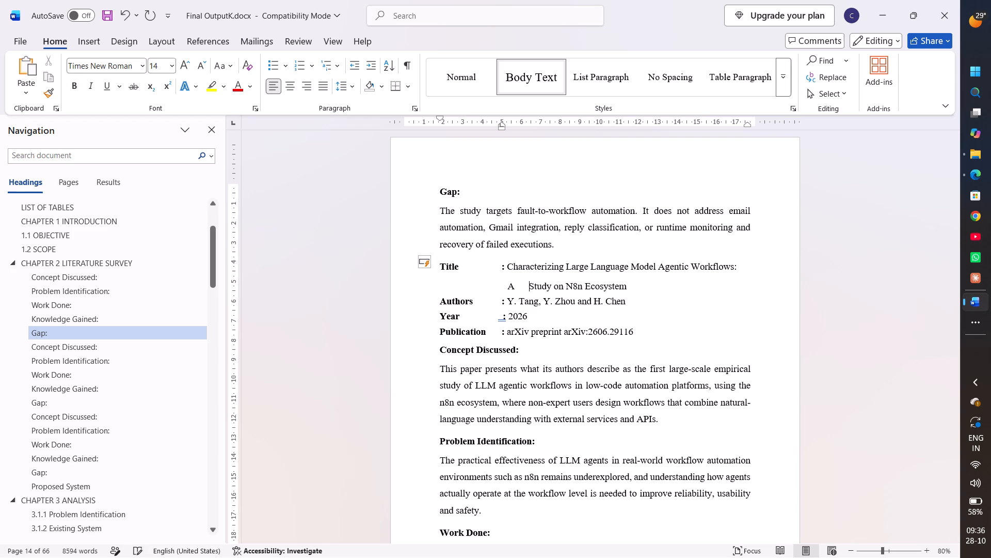
{"action": "key", "text": "BackSpace"}
{"action": "key", "text": "BackSpace"}
{"action": "key", "text": "BackSpace"}
{"action": "key", "text": "BackSpace"}
{"action": "key", "text": "BackSpace"}
{"action": "key", "text": "BackSpace"}
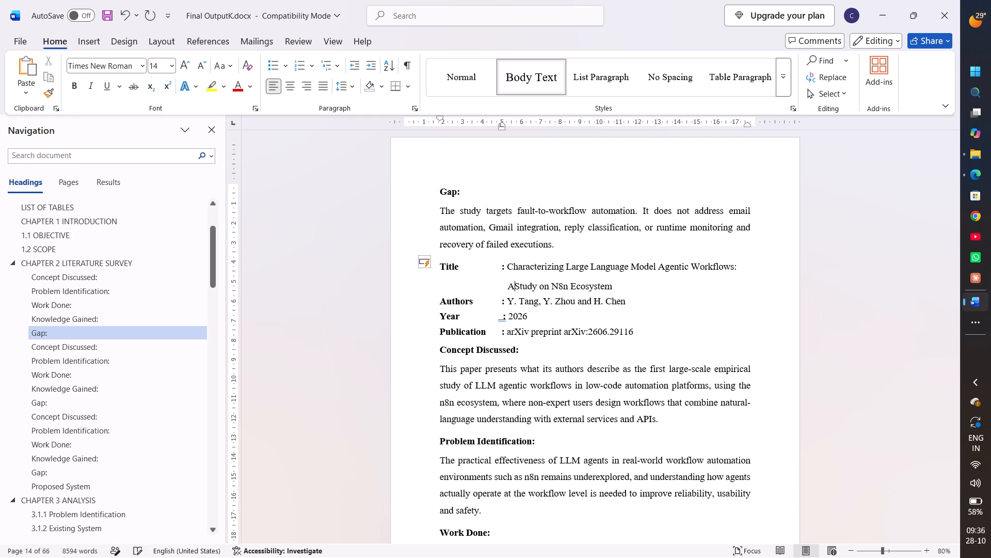
{"action": "key", "text": "space"}
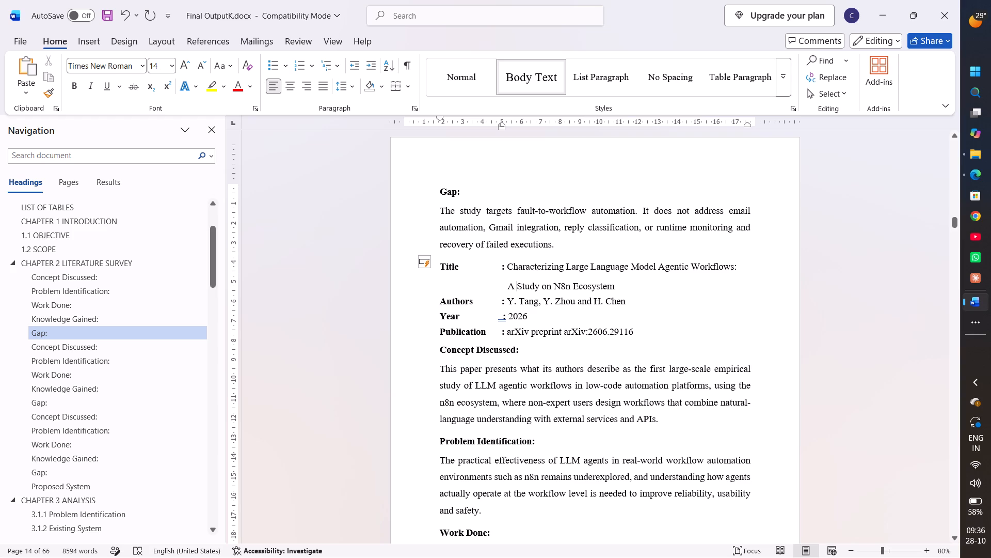
{"action": "left_click", "coordinate": [765, 350]}
{"action": "left_click", "coordinate": [857, 334]}
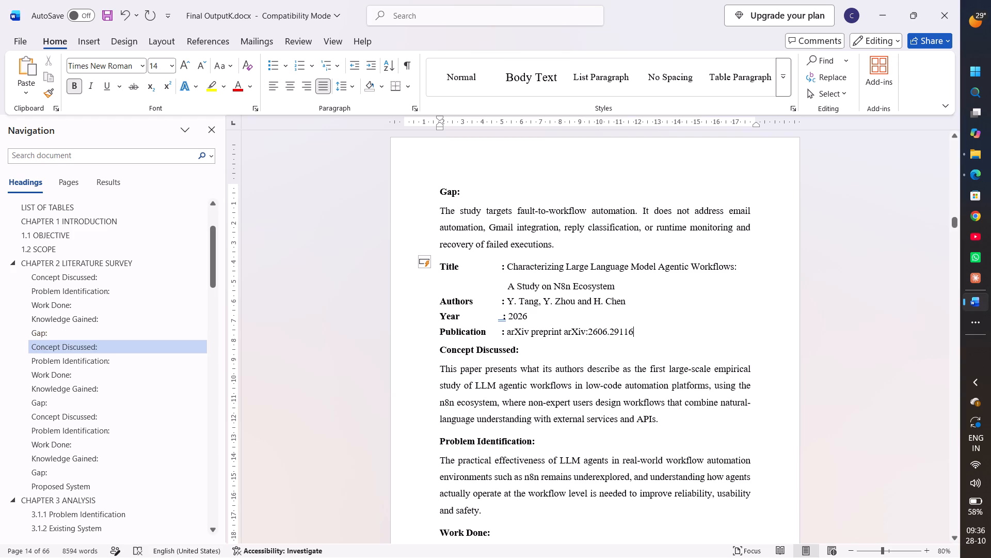
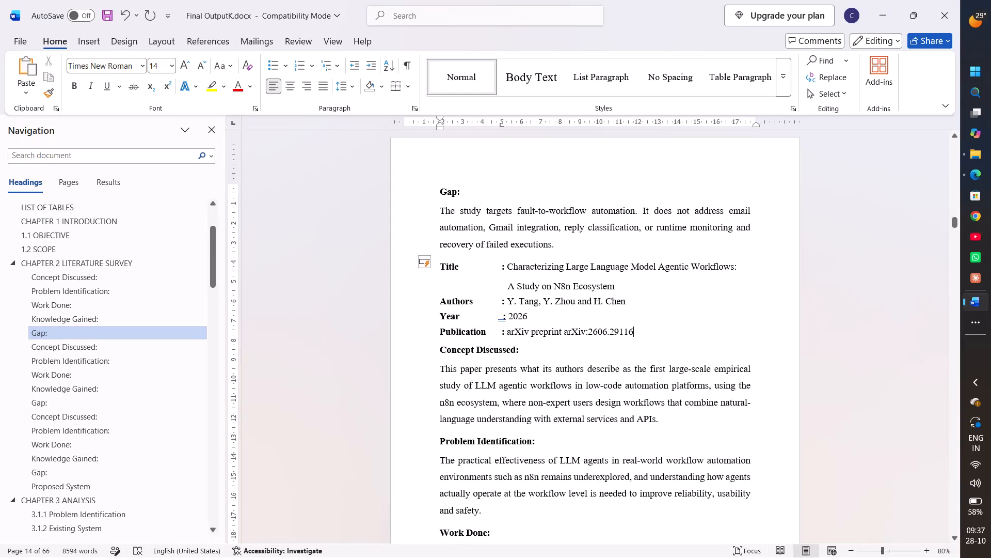
Add one space before "n8n API Documentation" in the Technical Reference Survey title to align it under "Technical".
{"action": "scroll", "coordinate": [594, 388], "scroll_direction": "down", "scroll_amount": 3}
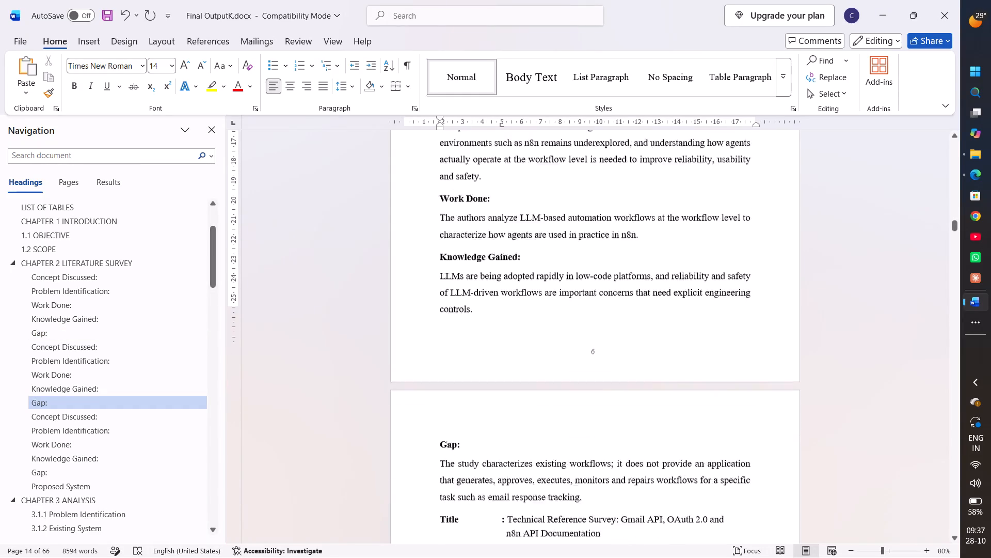
{"action": "scroll", "coordinate": [594, 388], "scroll_direction": "down", "scroll_amount": 1}
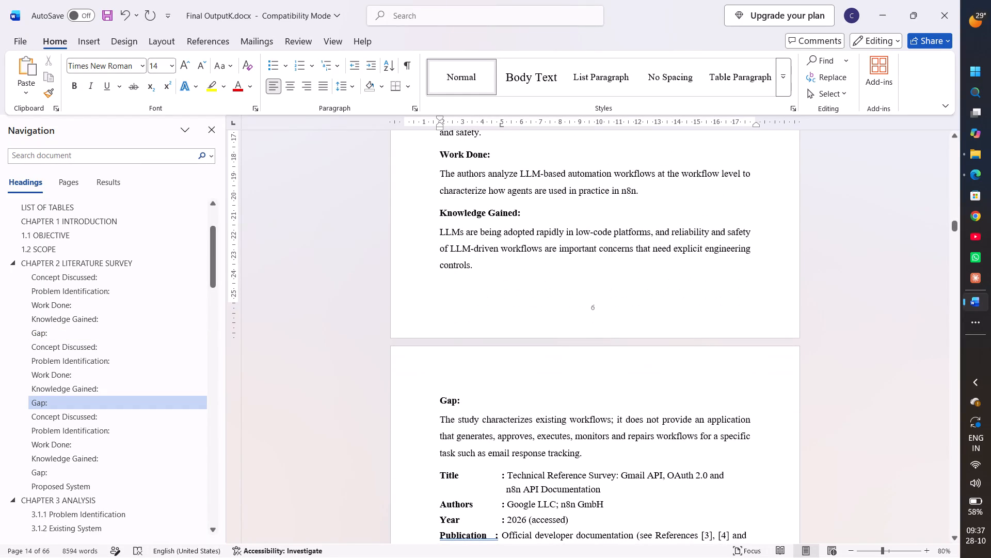
{"action": "scroll", "coordinate": [594, 388], "scroll_direction": "down", "scroll_amount": 1}
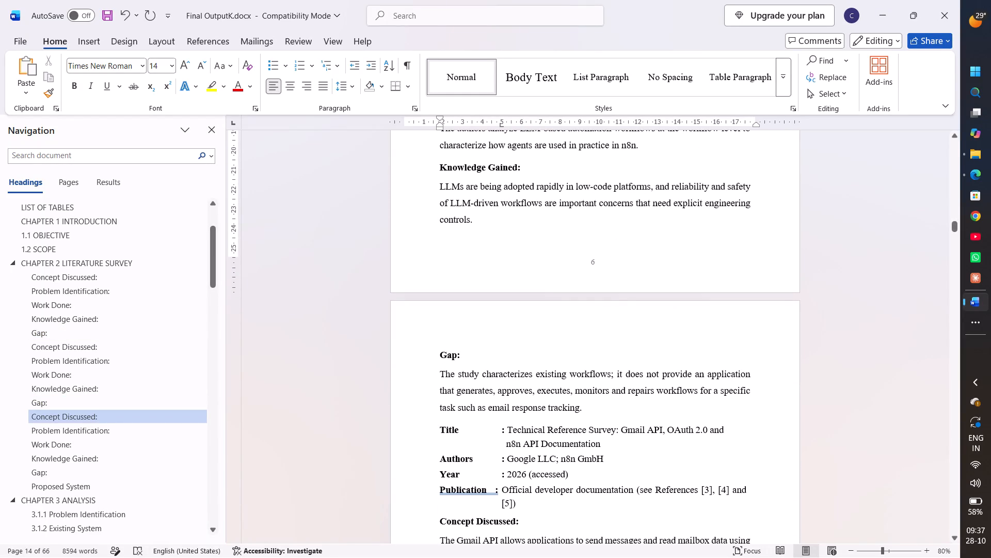
{"action": "left_click", "coordinate": [509, 444]}
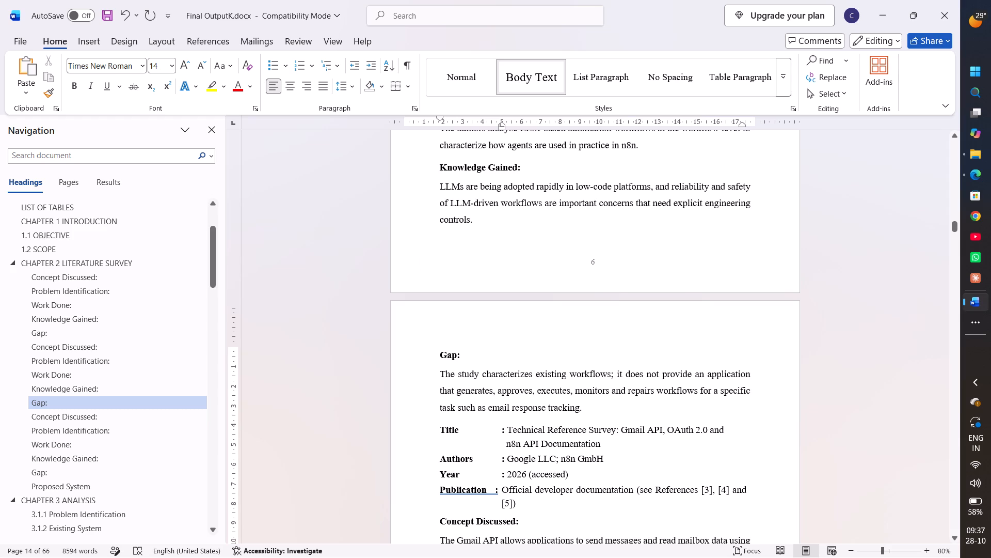
{"action": "left_click", "coordinate": [505, 444]}
{"action": "key", "text": "space"}
Review the report's layout and alignment from the last literature survey entry through the Work Flow Diagram in Chapter 4.
{"action": "scroll", "coordinate": [521, 464], "scroll_direction": "down", "scroll_amount": 3}
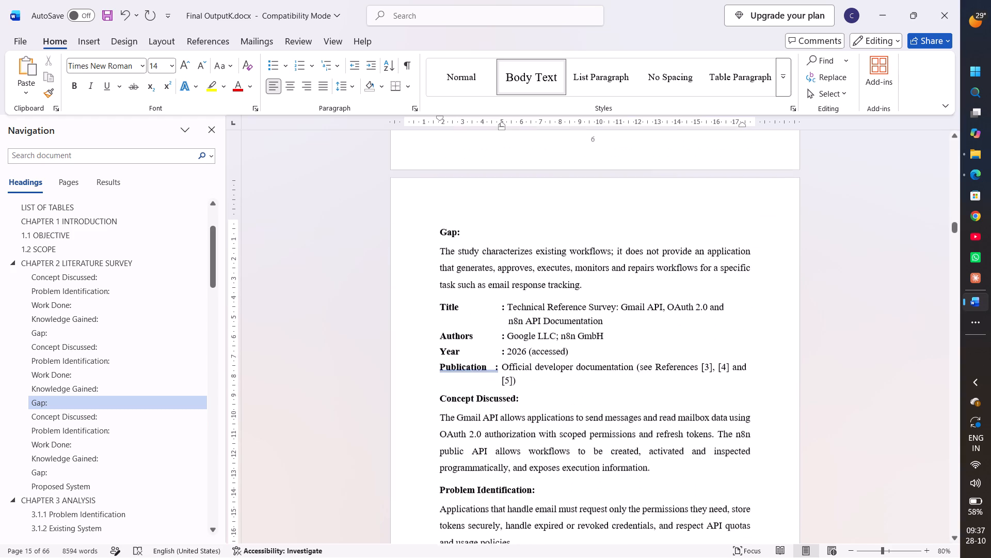
{"action": "scroll", "coordinate": [521, 464], "scroll_direction": "down", "scroll_amount": 3}
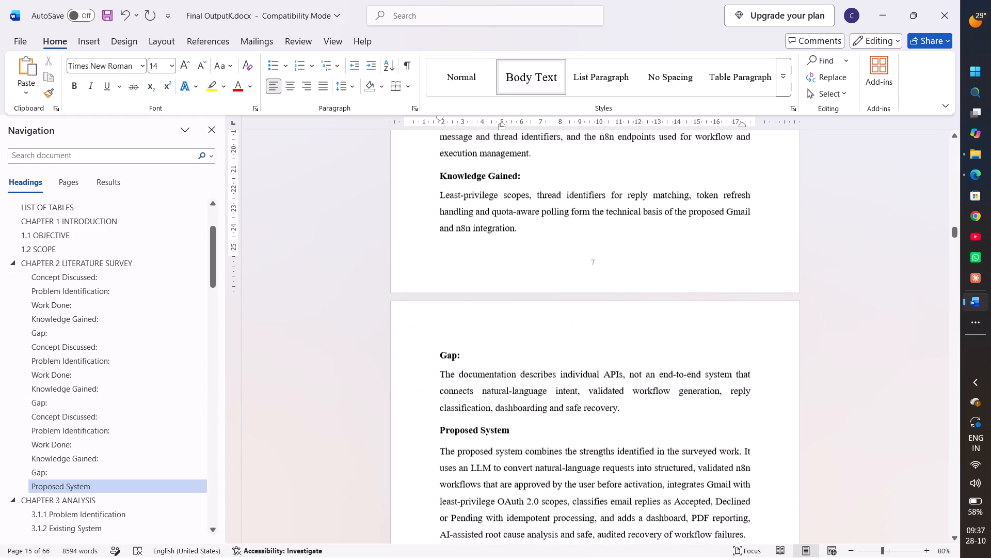
{"action": "scroll", "coordinate": [521, 464], "scroll_direction": "down", "scroll_amount": 3}
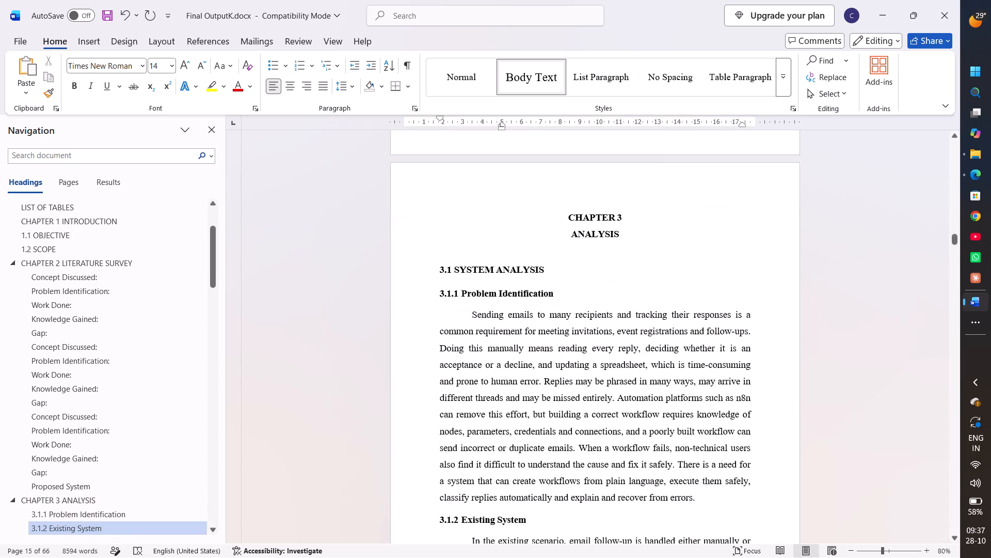
{"action": "scroll", "coordinate": [521, 464], "scroll_direction": "down", "scroll_amount": 3}
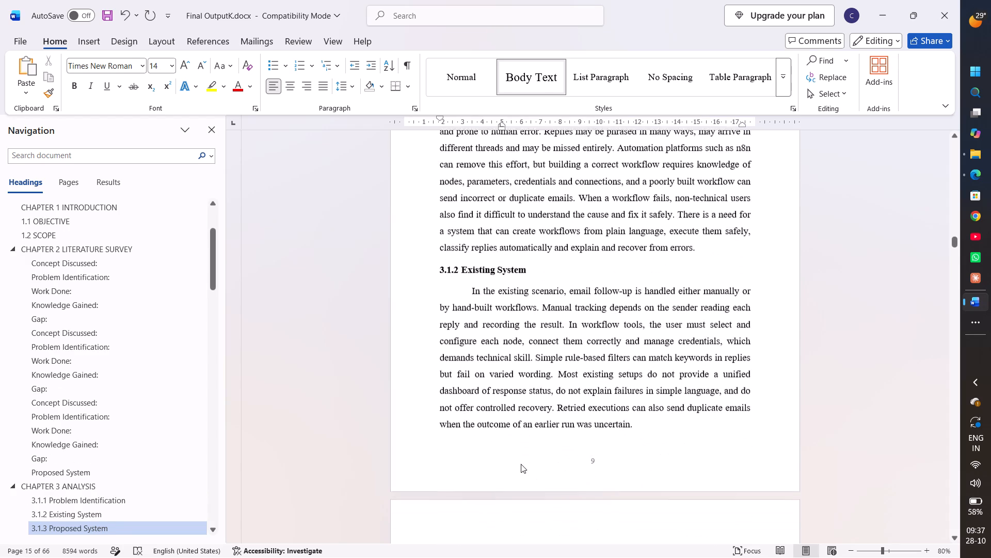
{"action": "scroll", "coordinate": [521, 464], "scroll_direction": "down", "scroll_amount": 3}
{"action": "scroll", "coordinate": [521, 464], "scroll_direction": "right", "scroll_amount": 1}
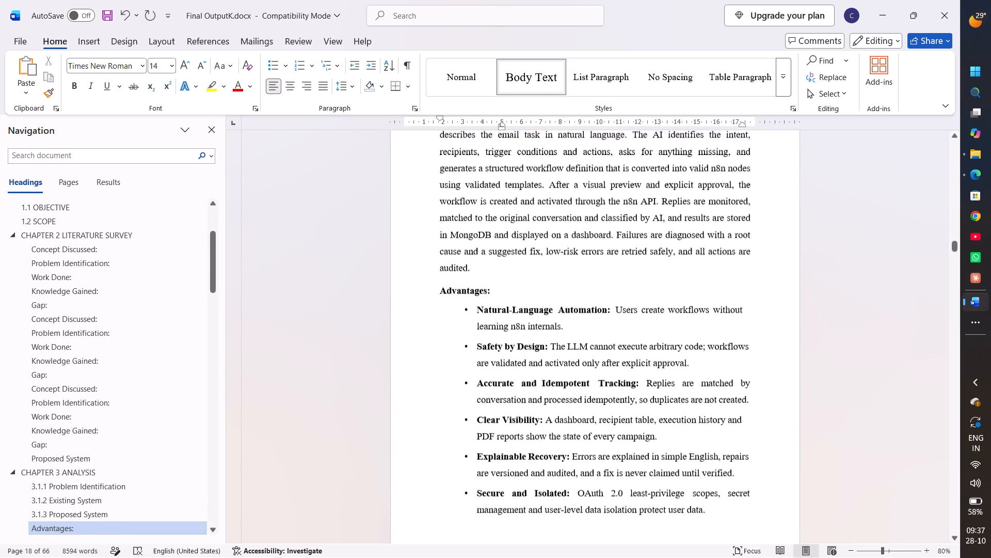
{"action": "scroll", "coordinate": [521, 464], "scroll_direction": "right", "scroll_amount": 2}
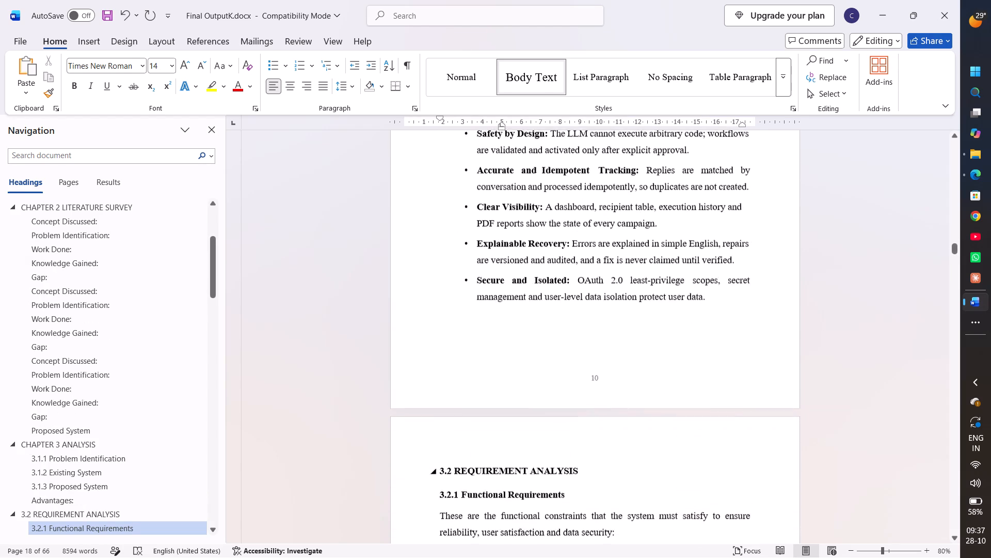
{"action": "scroll", "coordinate": [521, 464], "scroll_direction": "down", "scroll_amount": 4}
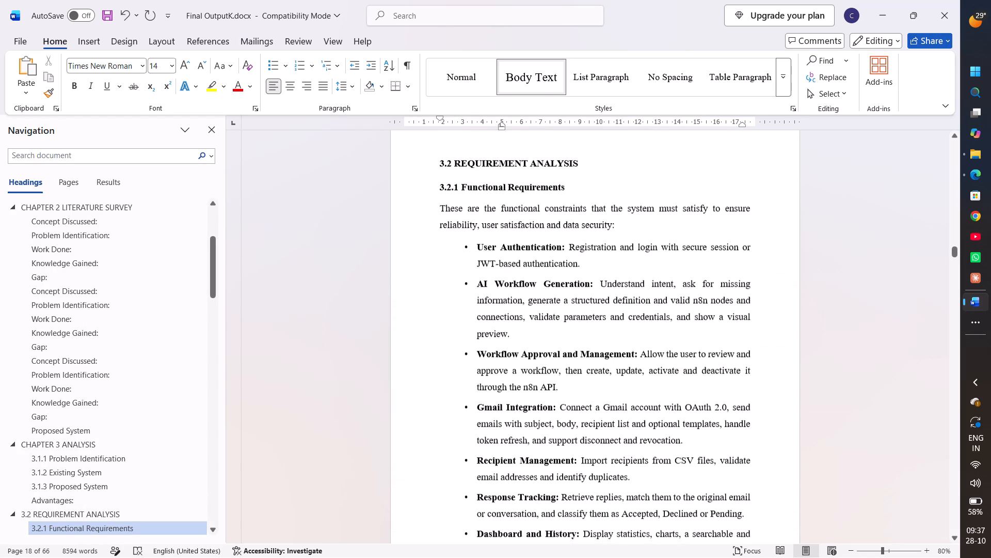
{"action": "scroll", "coordinate": [521, 464], "scroll_direction": "down", "scroll_amount": 3}
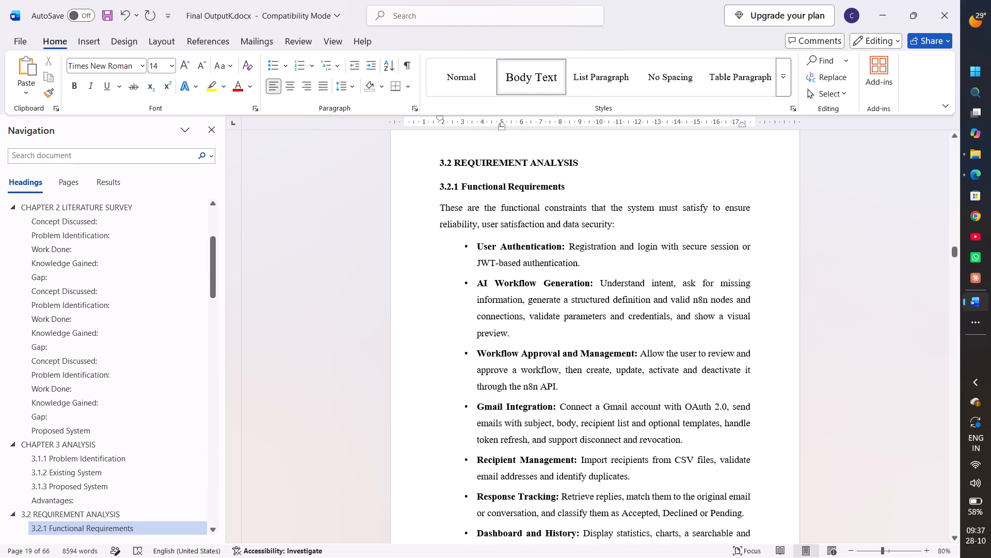
{"action": "scroll", "coordinate": [521, 464], "scroll_direction": "down", "scroll_amount": 3}
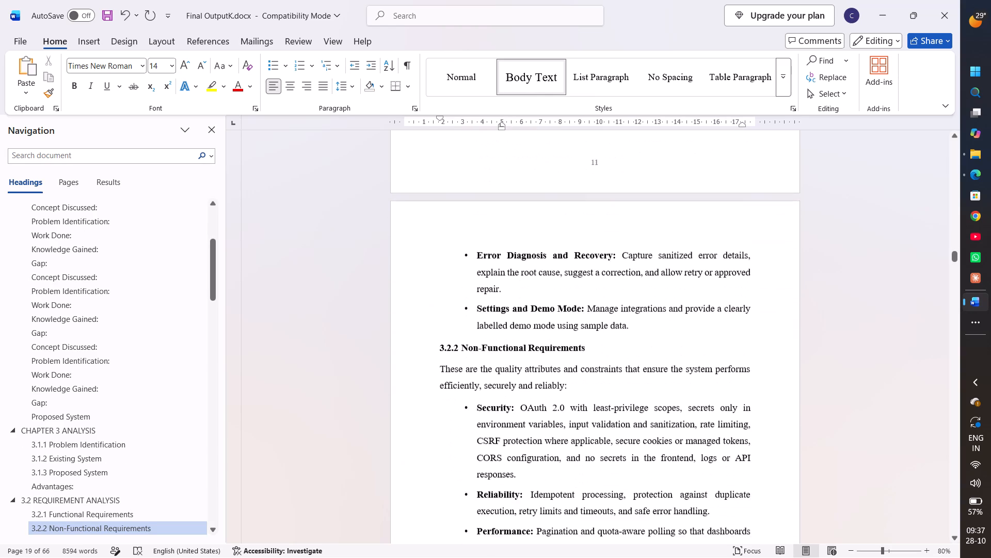
{"action": "scroll", "coordinate": [521, 464], "scroll_direction": "up", "scroll_amount": 4}
{"action": "scroll", "coordinate": [521, 464], "scroll_direction": "down", "scroll_amount": 1}
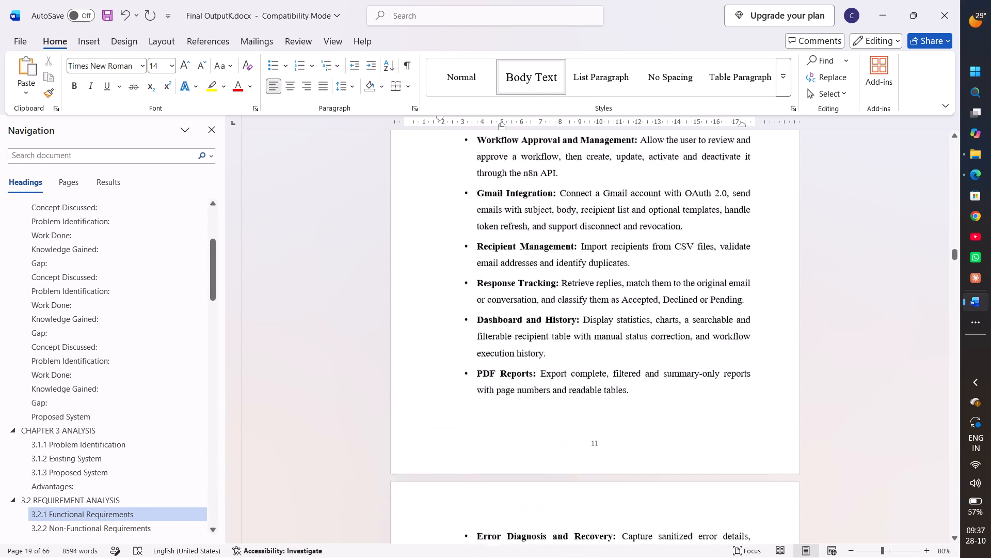
{"action": "scroll", "coordinate": [521, 464], "scroll_direction": "down", "scroll_amount": 5}
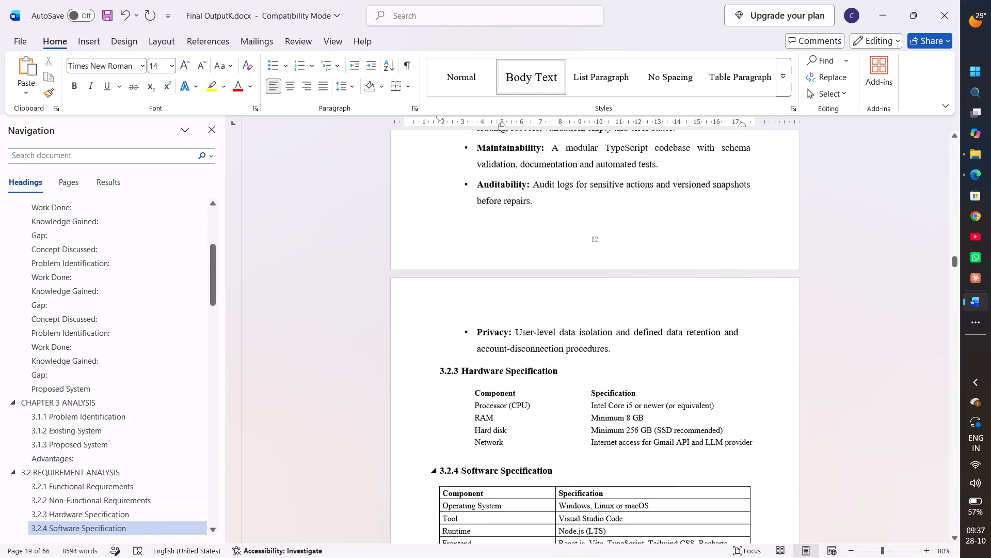
{"action": "scroll", "coordinate": [521, 464], "scroll_direction": "down", "scroll_amount": 4}
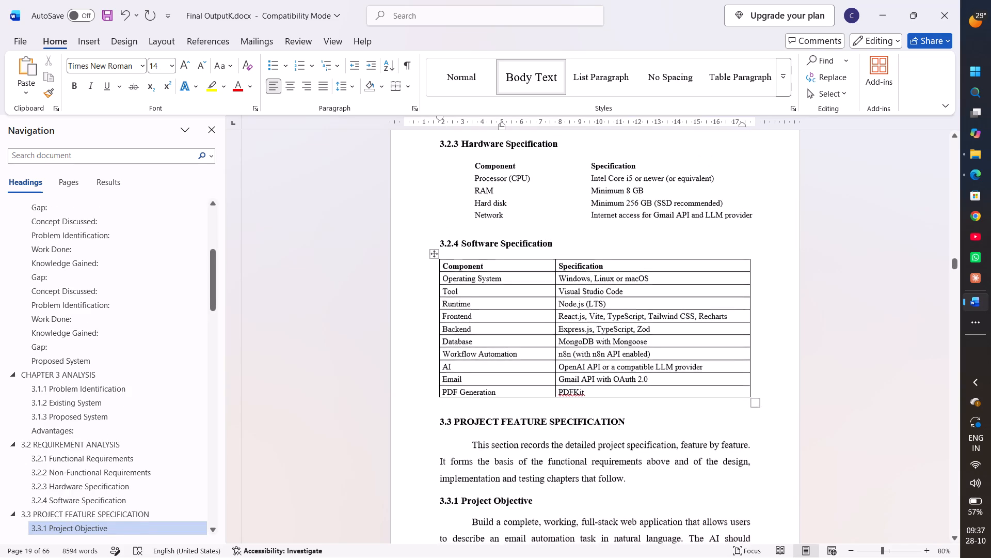
{"action": "scroll", "coordinate": [521, 464], "scroll_direction": "down", "scroll_amount": 3}
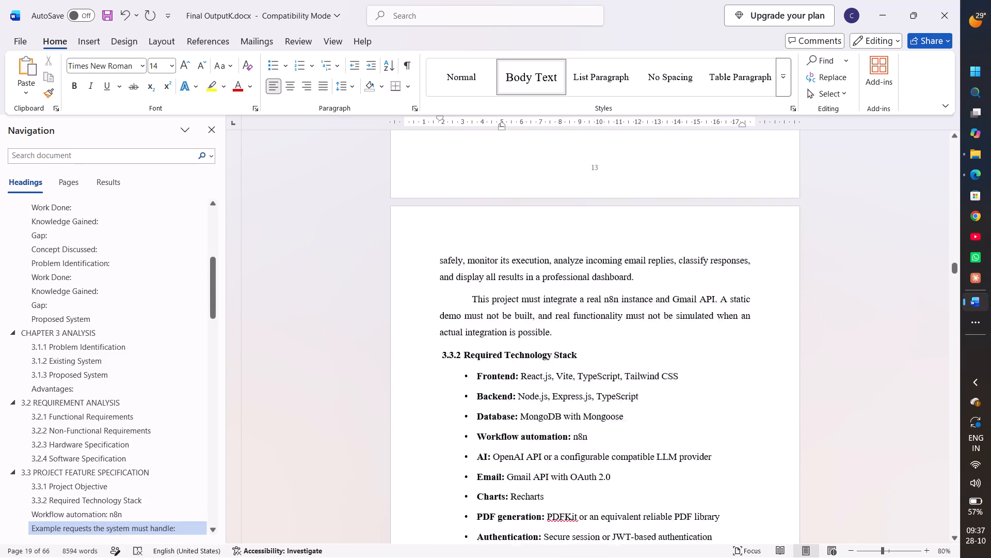
{"action": "scroll", "coordinate": [521, 464], "scroll_direction": "down", "scroll_amount": 3}
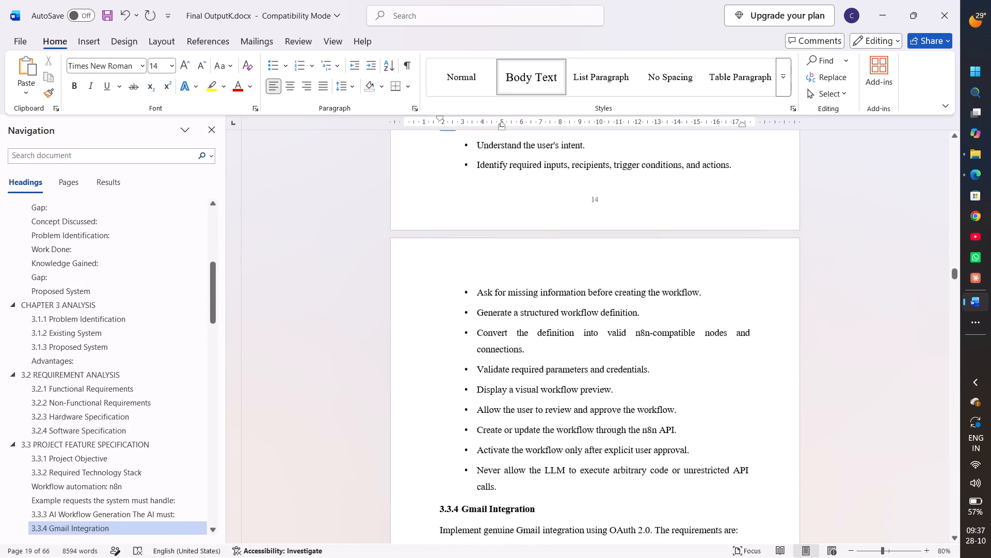
{"action": "scroll", "coordinate": [521, 464], "scroll_direction": "down", "scroll_amount": 3}
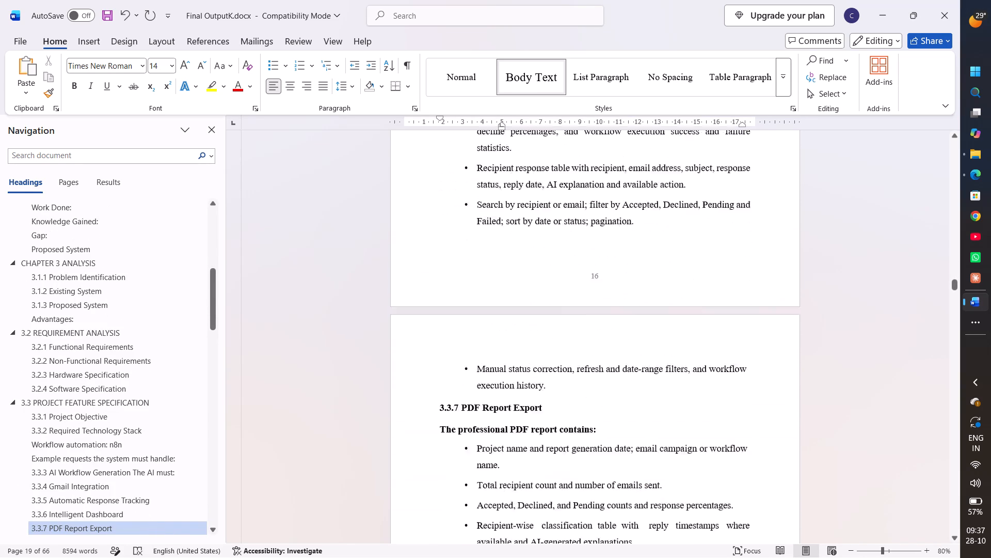
{"action": "scroll", "coordinate": [521, 464], "scroll_direction": "down", "scroll_amount": 3}
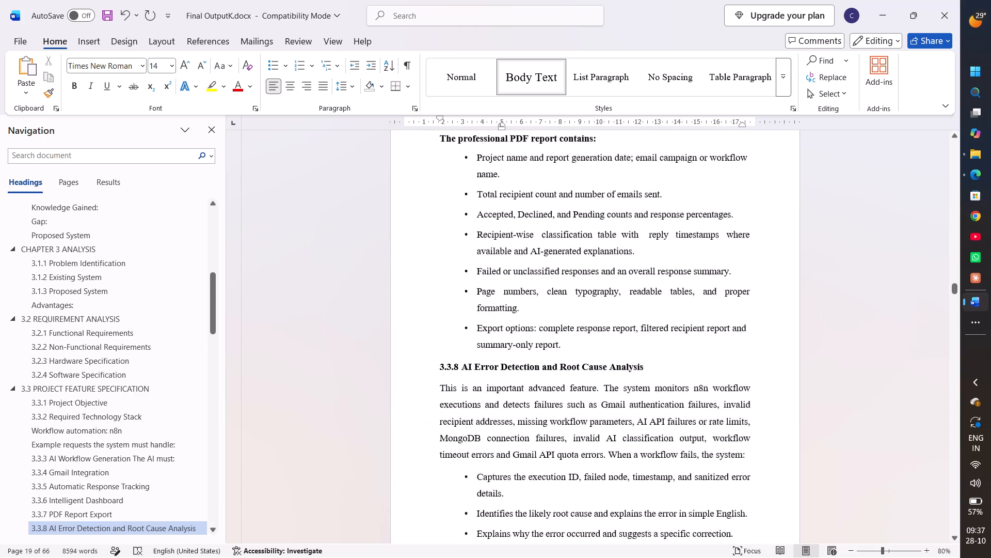
{"action": "scroll", "coordinate": [521, 464], "scroll_direction": "down", "scroll_amount": 7}
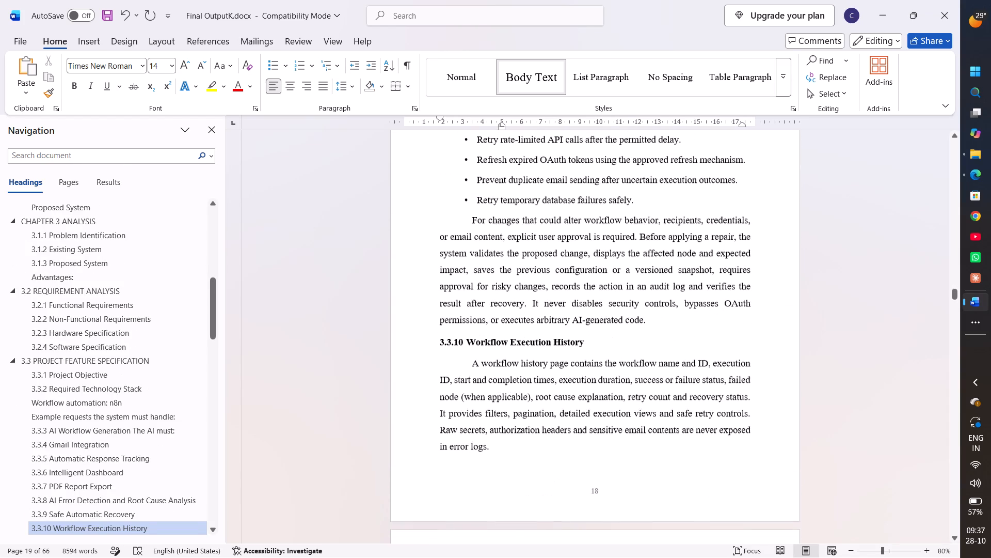
{"action": "scroll", "coordinate": [521, 464], "scroll_direction": "down", "scroll_amount": 7}
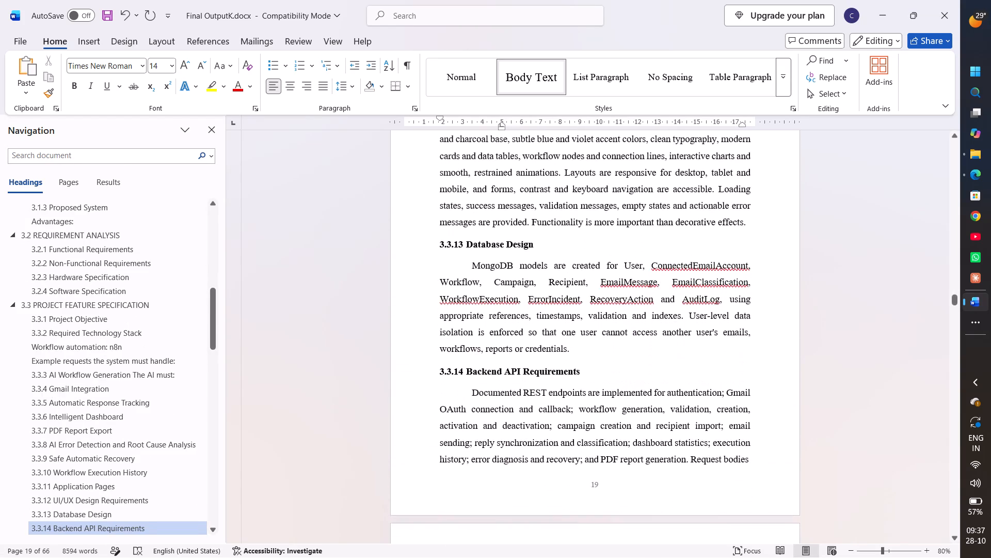
{"action": "scroll", "coordinate": [521, 464], "scroll_direction": "down", "scroll_amount": 7}
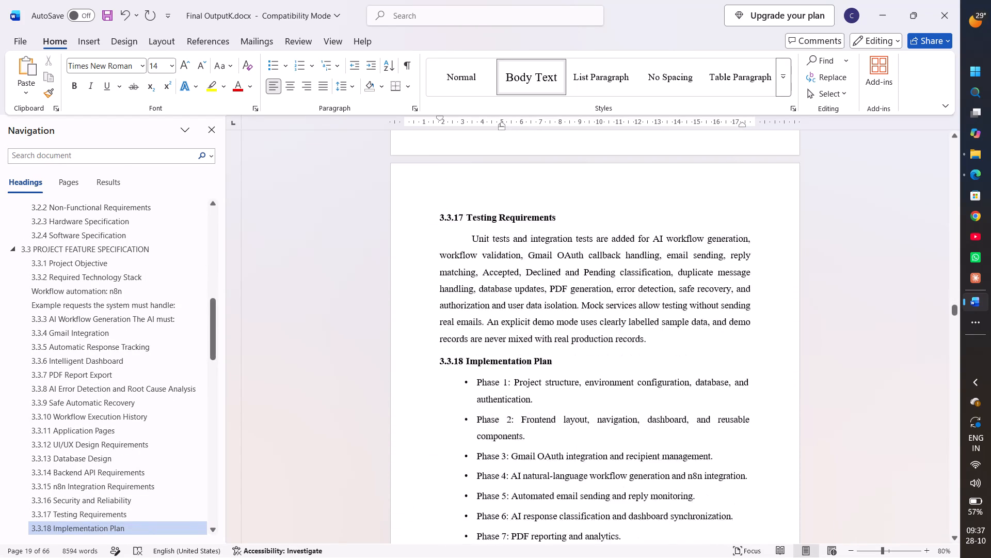
{"action": "scroll", "coordinate": [521, 464], "scroll_direction": "down", "scroll_amount": 4}
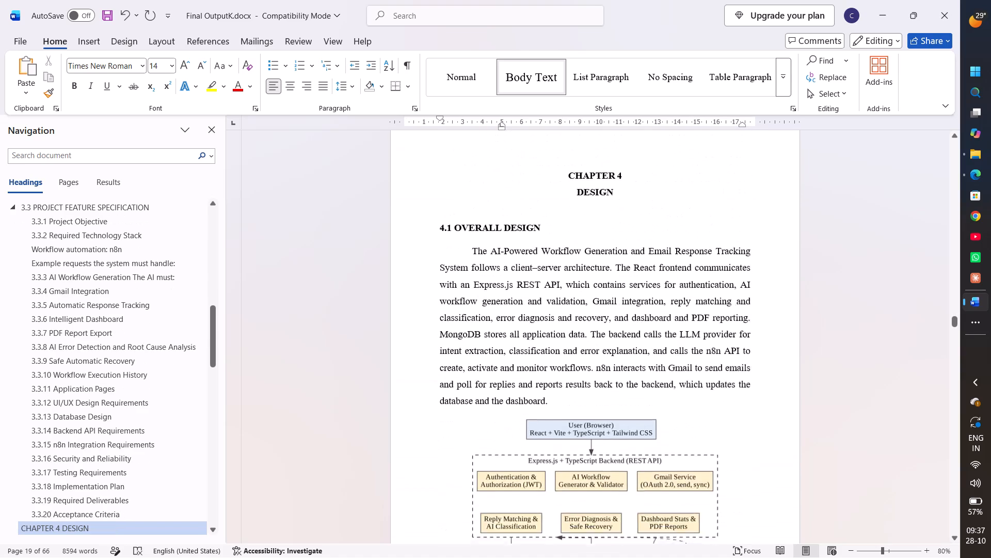
{"action": "scroll", "coordinate": [521, 464], "scroll_direction": "down", "scroll_amount": 3}
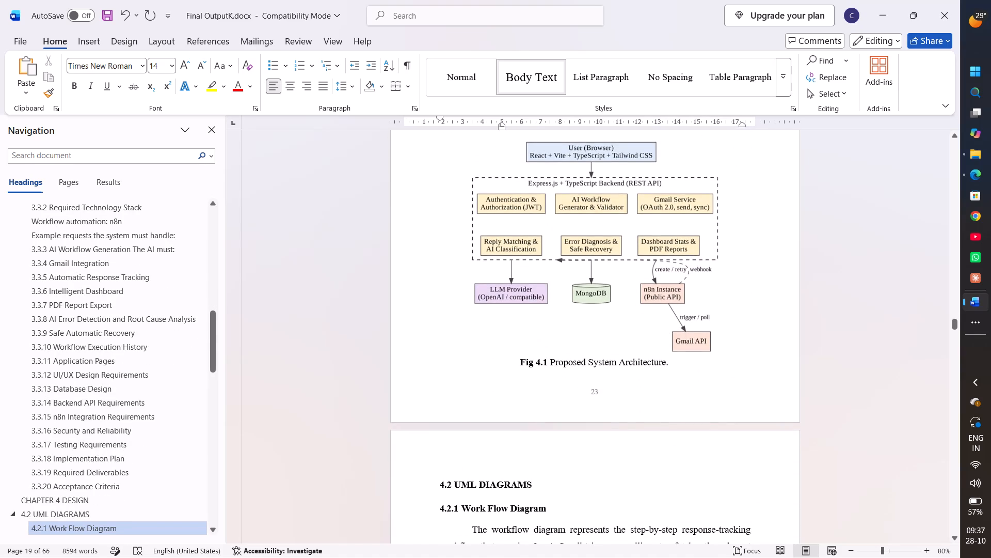
{"action": "scroll", "coordinate": [521, 464], "scroll_direction": "down", "scroll_amount": 3}
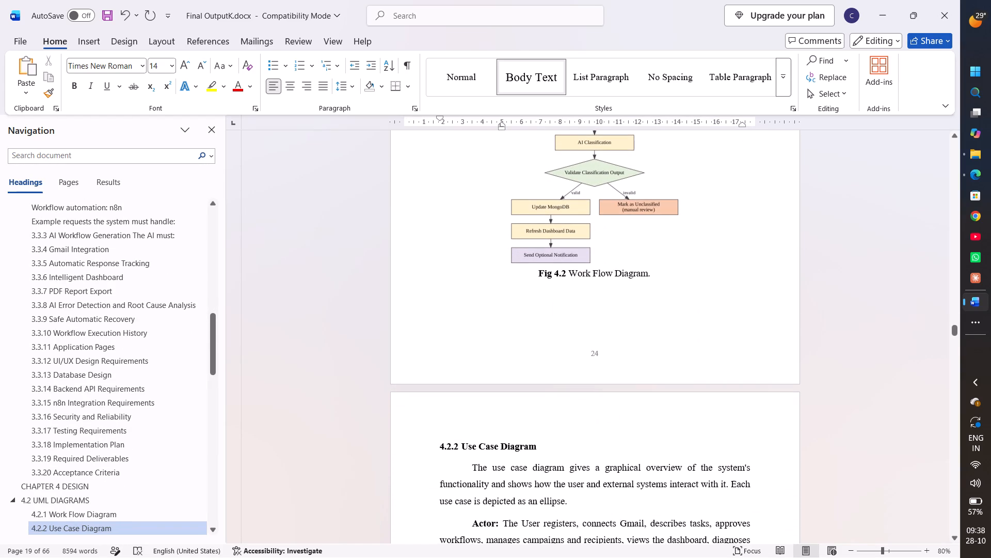
{"action": "scroll", "coordinate": [591, 335], "scroll_direction": "up", "scroll_amount": 1}
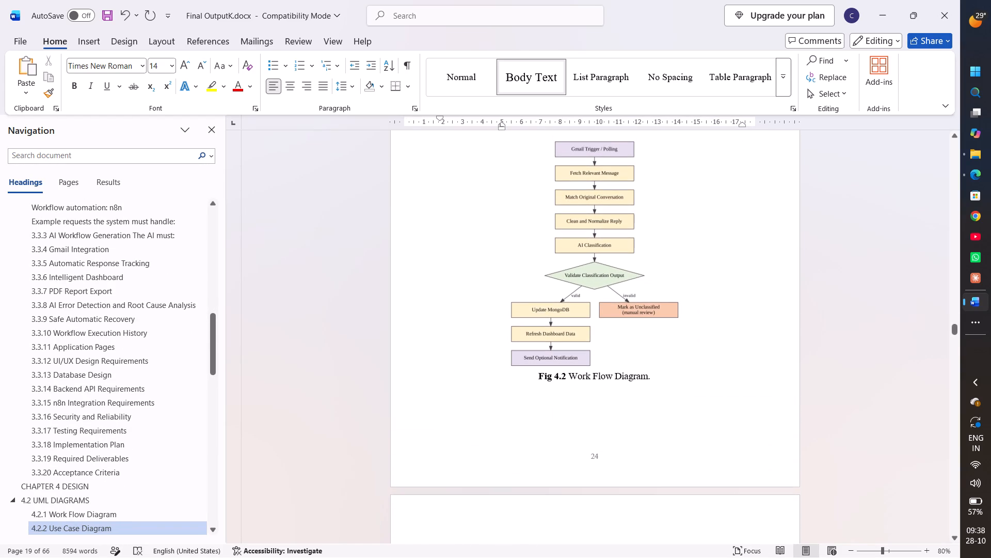
{"action": "key", "text": "Return"}
Insert a blank line between the activity diagram and its "Fig 4.5 Activity Diagram." caption.
{"action": "scroll", "coordinate": [691, 423], "scroll_direction": "down", "scroll_amount": 20}
{"action": "scroll", "coordinate": [691, 423], "scroll_direction": "down", "scroll_amount": 4}
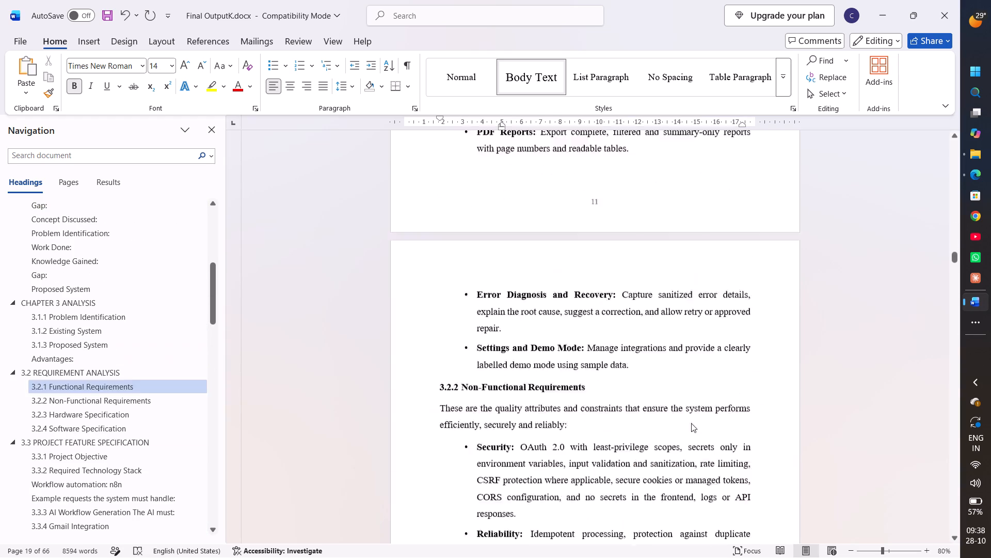
{"action": "scroll", "coordinate": [691, 423], "scroll_direction": "down", "scroll_amount": 12}
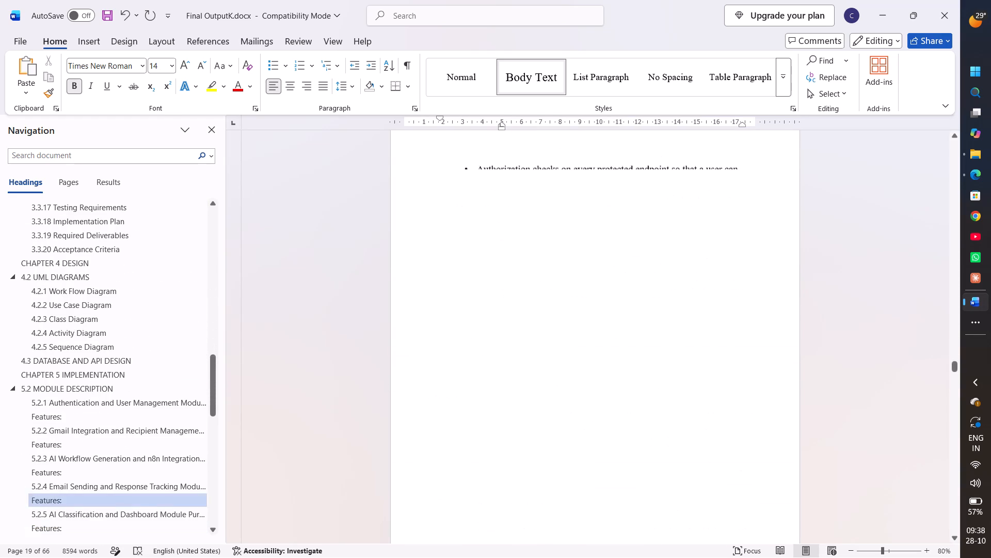
{"action": "scroll", "coordinate": [691, 423], "scroll_direction": "down", "scroll_amount": 2}
{"action": "scroll", "coordinate": [691, 423], "scroll_direction": "up", "scroll_amount": 9}
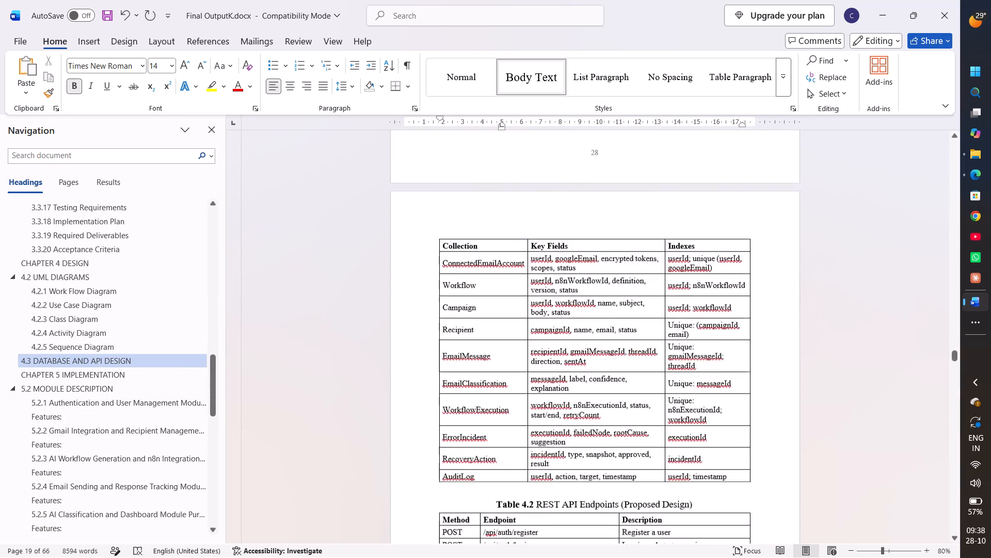
{"action": "scroll", "coordinate": [691, 423], "scroll_direction": "up", "scroll_amount": 8}
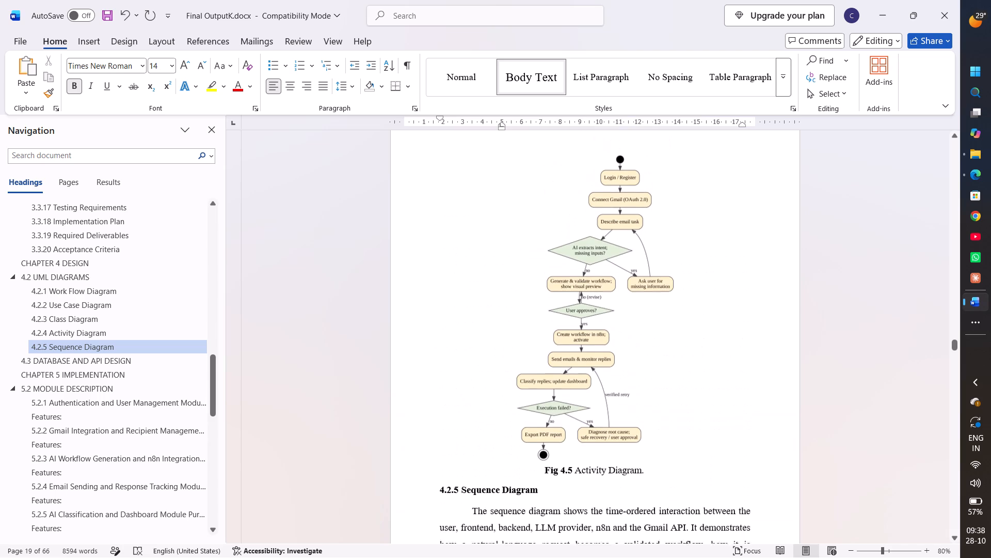
{"action": "left_click", "coordinate": [549, 492]}
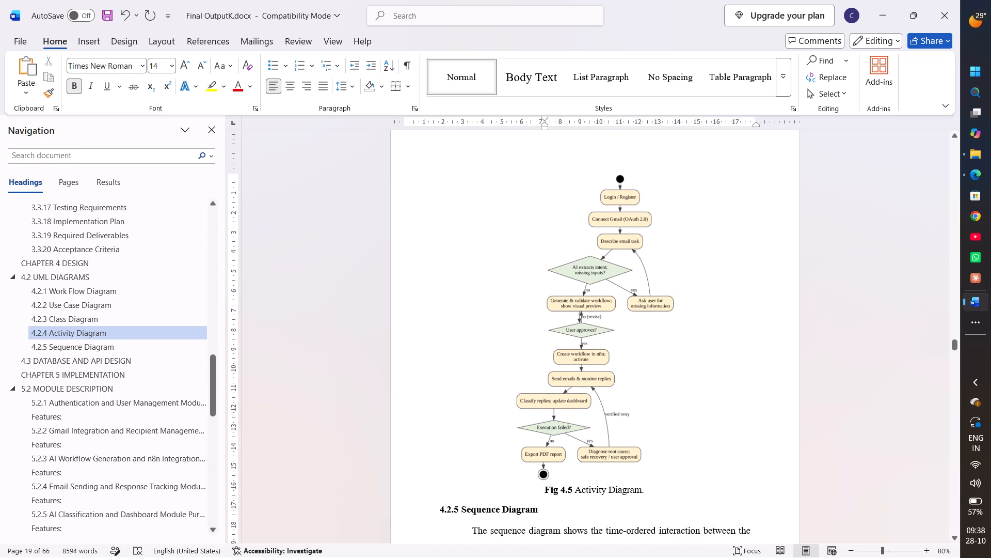
{"action": "key", "text": "Left"}
{"action": "key", "text": "Return"}
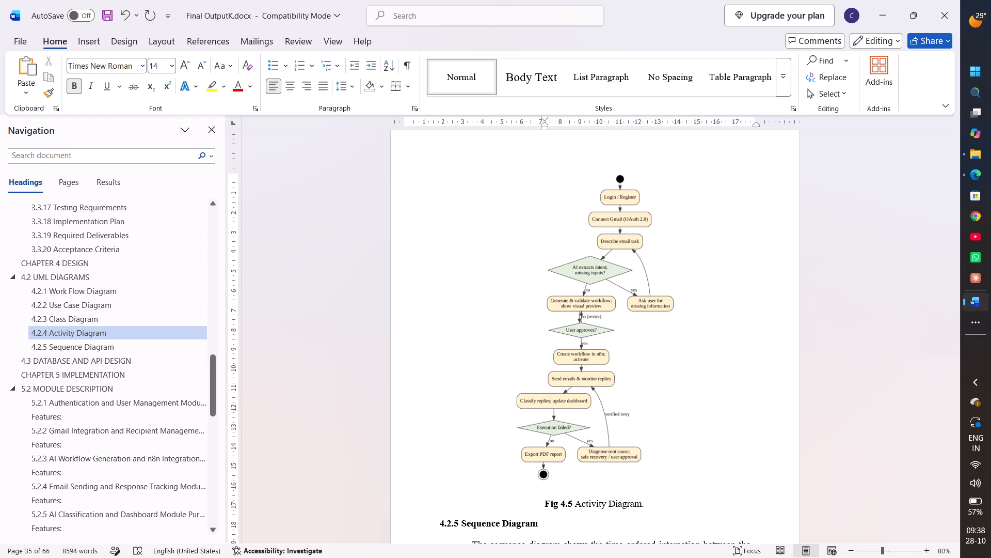
Review the report's layout from the Activity Diagram through the Table 6.1 test cases in section 6.2.
{"action": "left_click", "coordinate": [140, 64]}
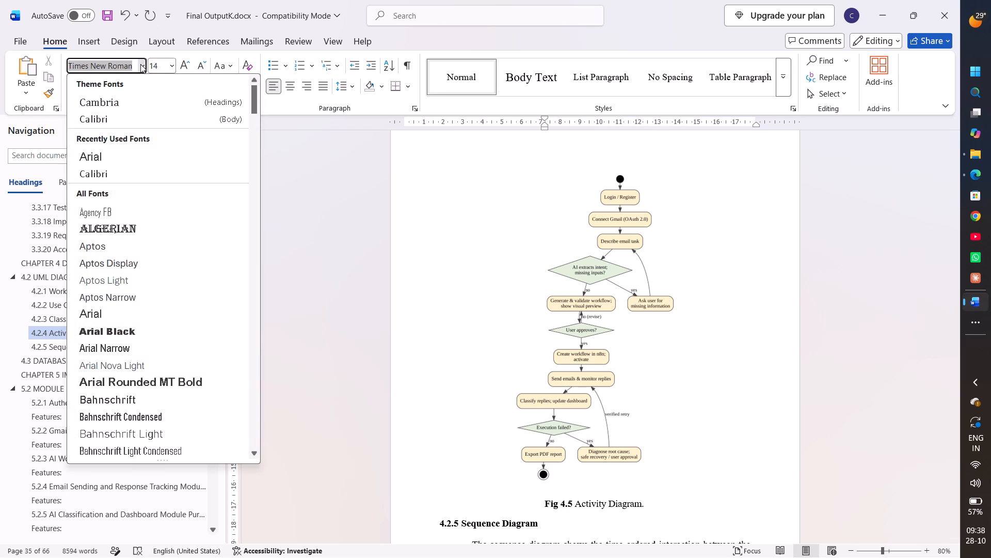
{"action": "left_click", "coordinate": [292, 253]}
{"action": "scroll", "coordinate": [506, 314], "scroll_direction": "down", "scroll_amount": 6}
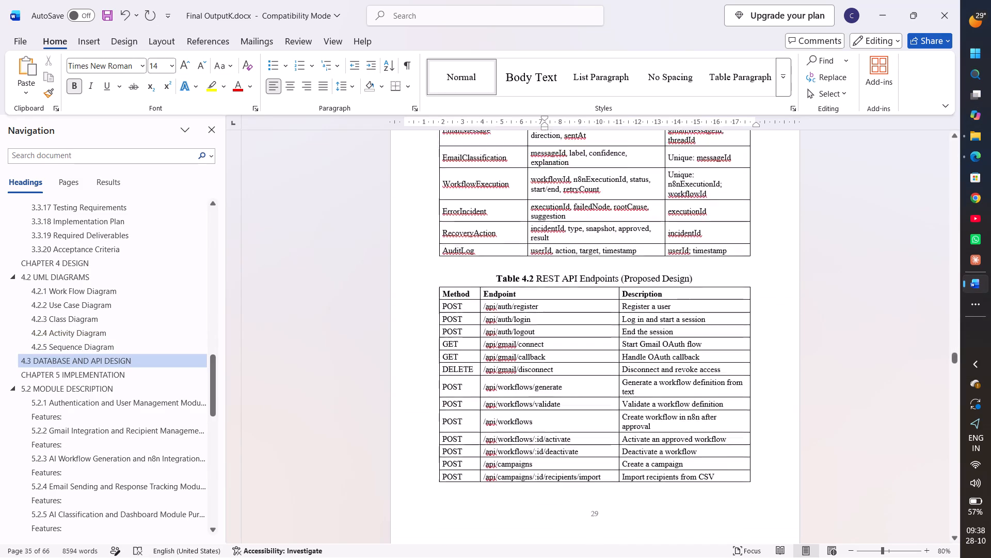
{"action": "scroll", "coordinate": [506, 314], "scroll_direction": "down", "scroll_amount": 9}
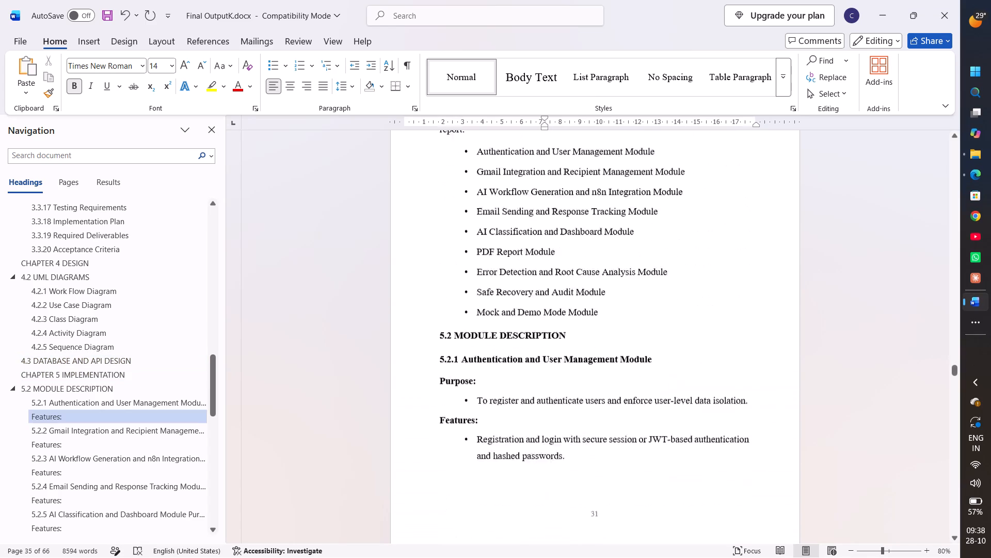
{"action": "scroll", "coordinate": [506, 314], "scroll_direction": "down", "scroll_amount": 8}
{"action": "scroll", "coordinate": [506, 314], "scroll_direction": "up", "scroll_amount": 1}
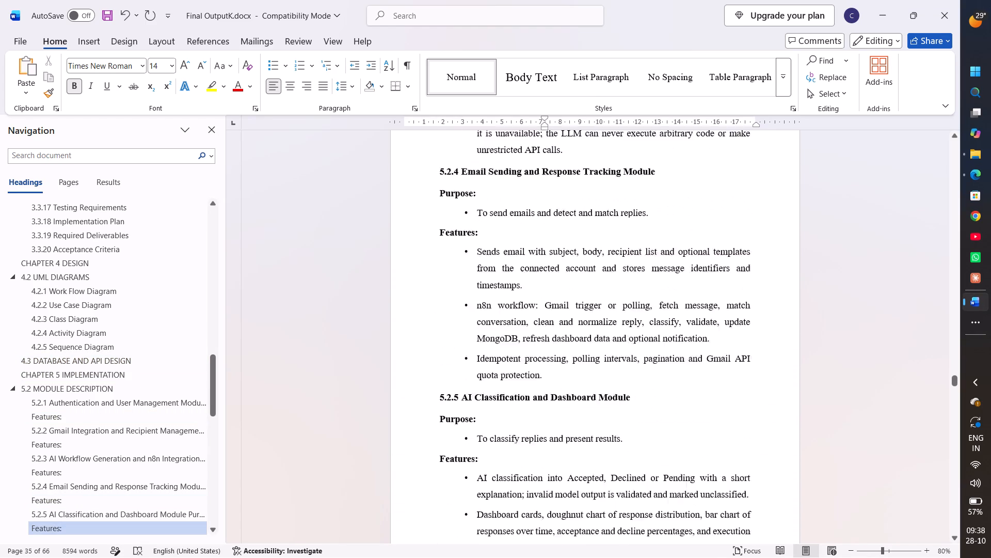
{"action": "scroll", "coordinate": [506, 314], "scroll_direction": "up", "scroll_amount": 4}
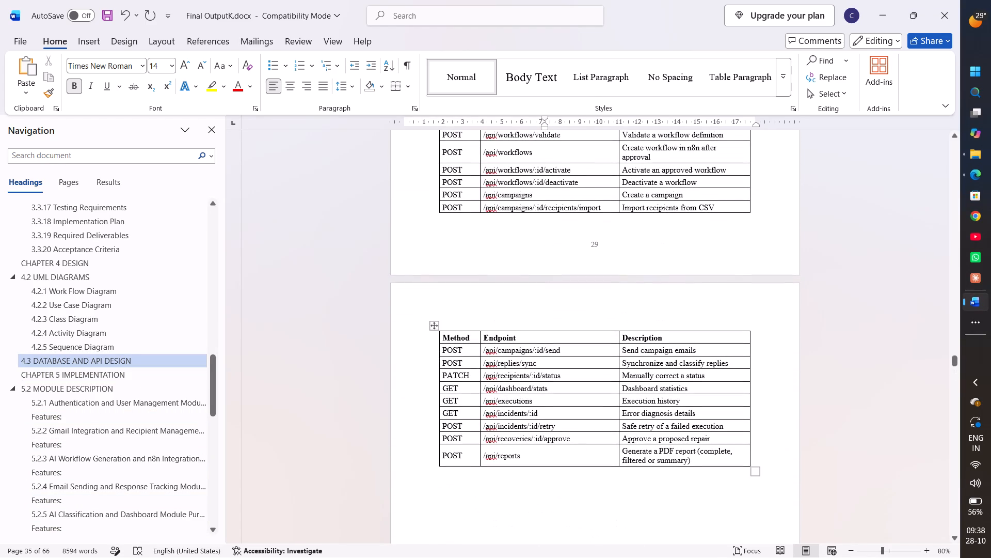
{"action": "left_click", "coordinate": [502, 361]}
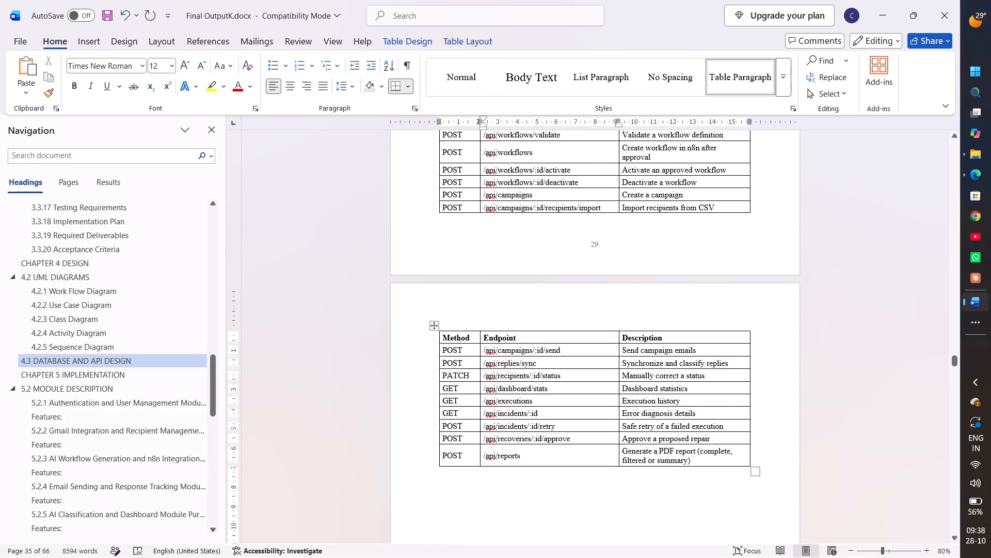
{"action": "left_click", "coordinate": [516, 361]}
{"action": "scroll", "coordinate": [516, 361], "scroll_direction": "down", "scroll_amount": 4}
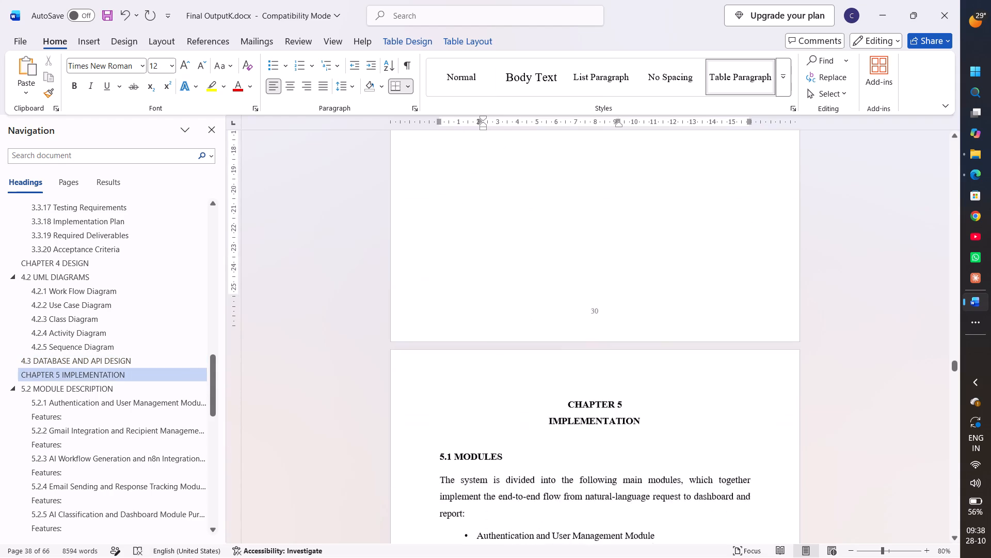
{"action": "scroll", "coordinate": [516, 359], "scroll_direction": "down", "scroll_amount": 7}
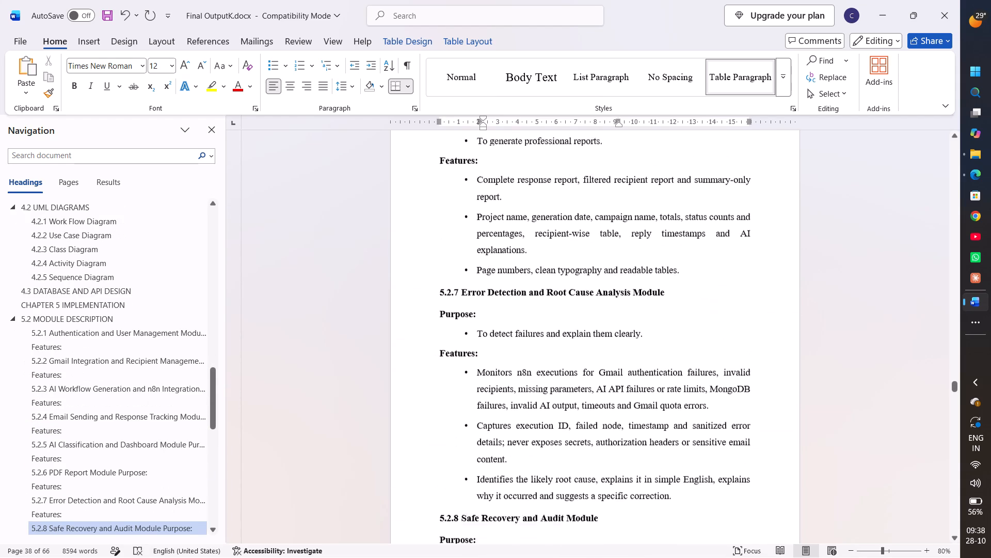
{"action": "scroll", "coordinate": [516, 359], "scroll_direction": "down", "scroll_amount": 4}
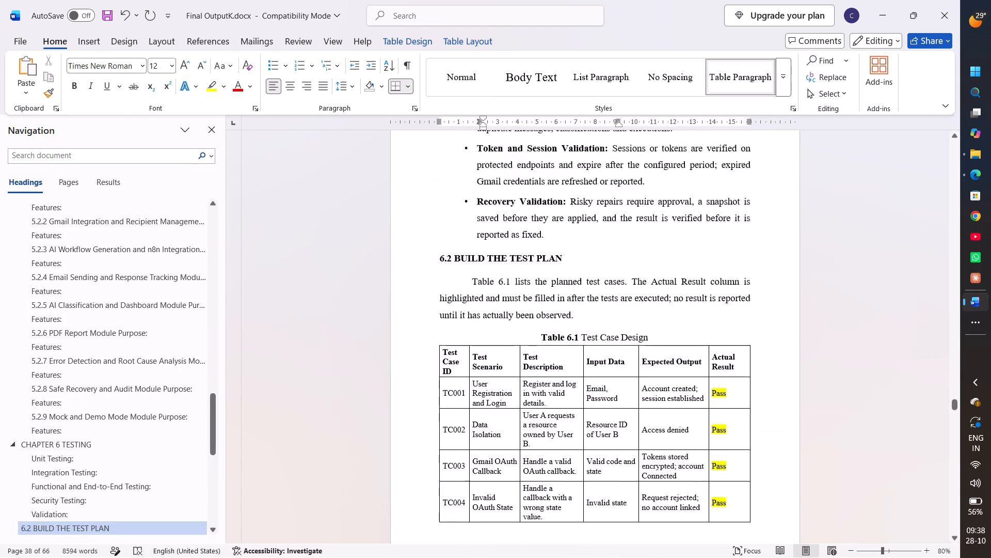
{"action": "scroll", "coordinate": [516, 359], "scroll_direction": "down", "scroll_amount": 3}
{"action": "scroll", "coordinate": [516, 359], "scroll_direction": "up", "scroll_amount": 1}
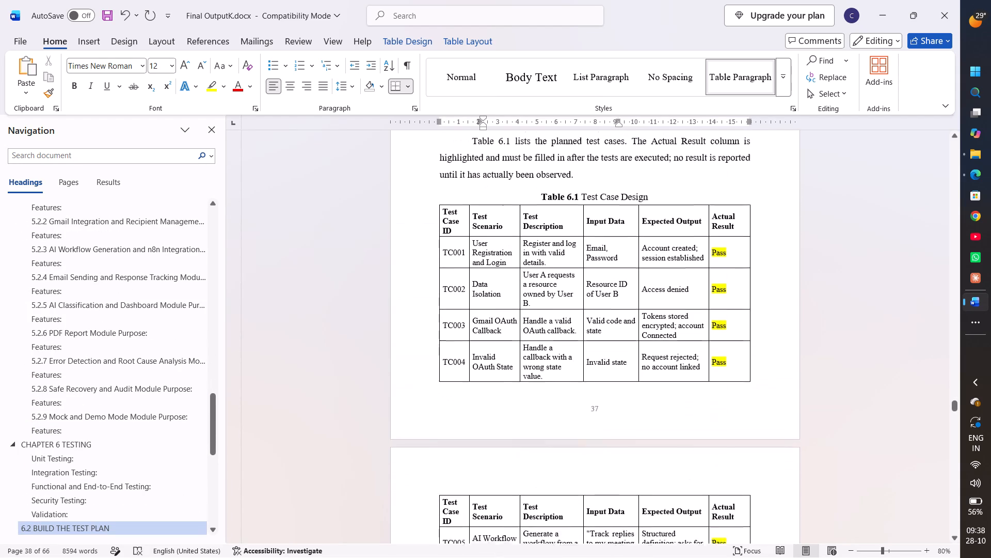
Replace the highlighted TC001 Actual Result in Table 6.1 with an unhighlighted "Pass" indented by three leading spaces.
{"action": "left_click_drag", "start_coordinate": [727, 260], "coordinate": [723, 259]}
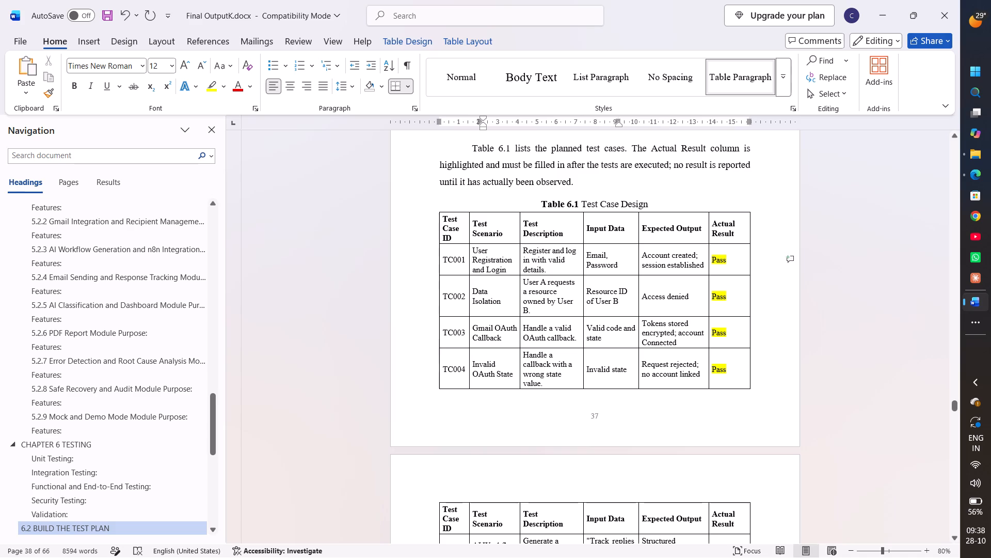
{"action": "left_click_drag", "start_coordinate": [723, 259], "coordinate": [712, 259]}
{"action": "key", "text": "BackSpace"}
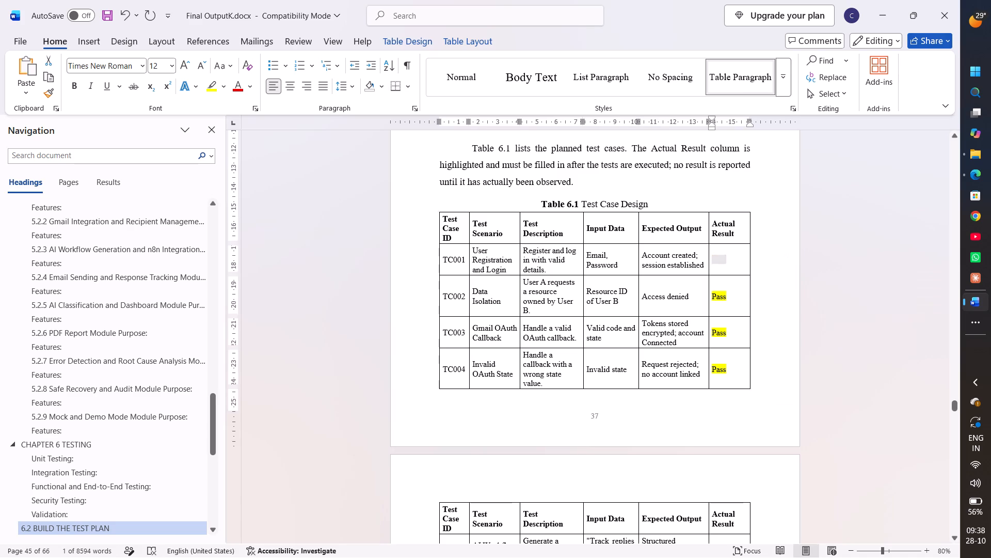
{"action": "type", "text": "Pass"}
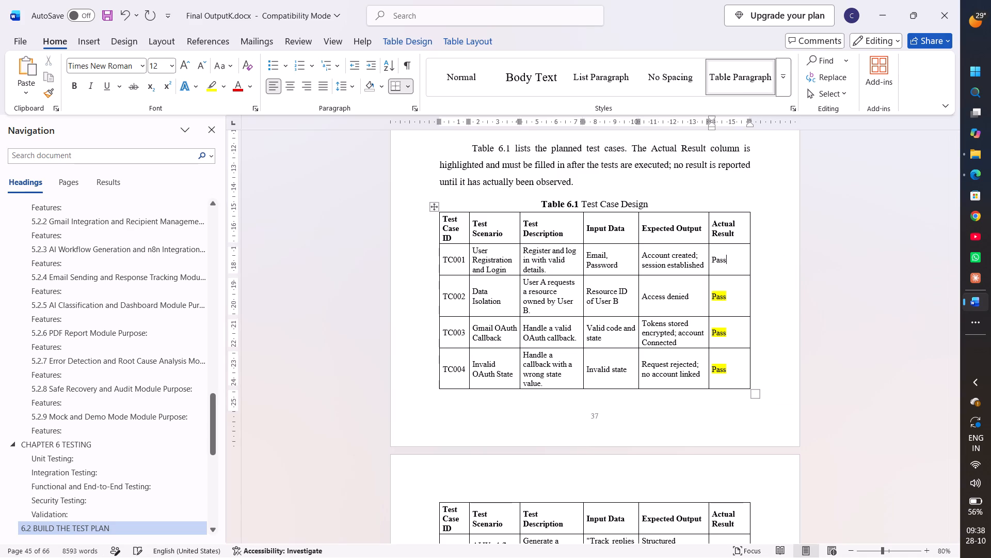
{"action": "key", "text": "Left"}
{"action": "key", "text": "Left"}
{"action": "key", "text": "Left"}
{"action": "key", "text": "Left"}
{"action": "key", "text": "space"}
{"action": "key", "text": "space"}
{"action": "key", "text": "space"}
Replace the highlighted TC002 Actual Result with an unhighlighted "Pass", adding leading spaces to move it toward the cell's centre.
{"action": "left_click_drag", "start_coordinate": [711, 295], "coordinate": [728, 294]}
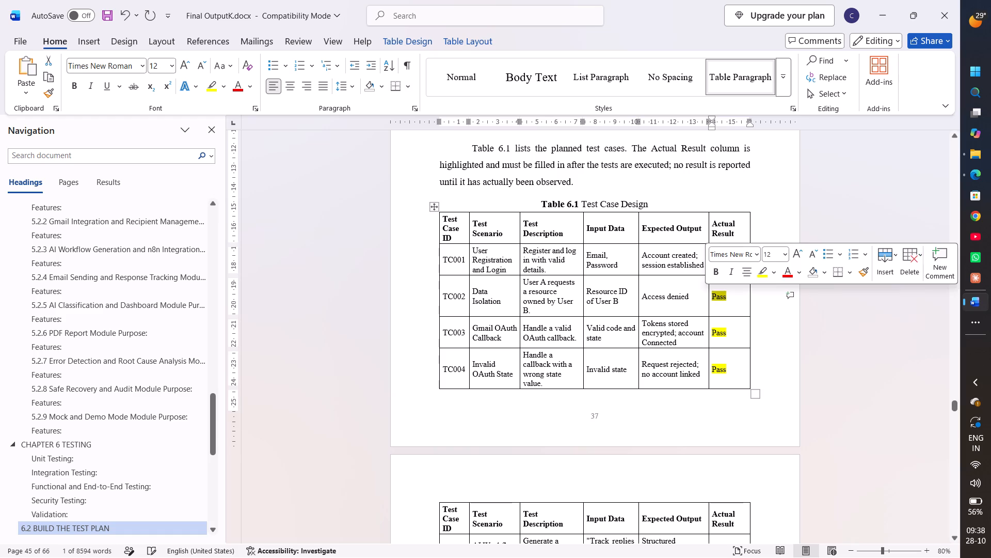
{"action": "type", "text": "Pass"}
{"action": "key", "text": "Left"}
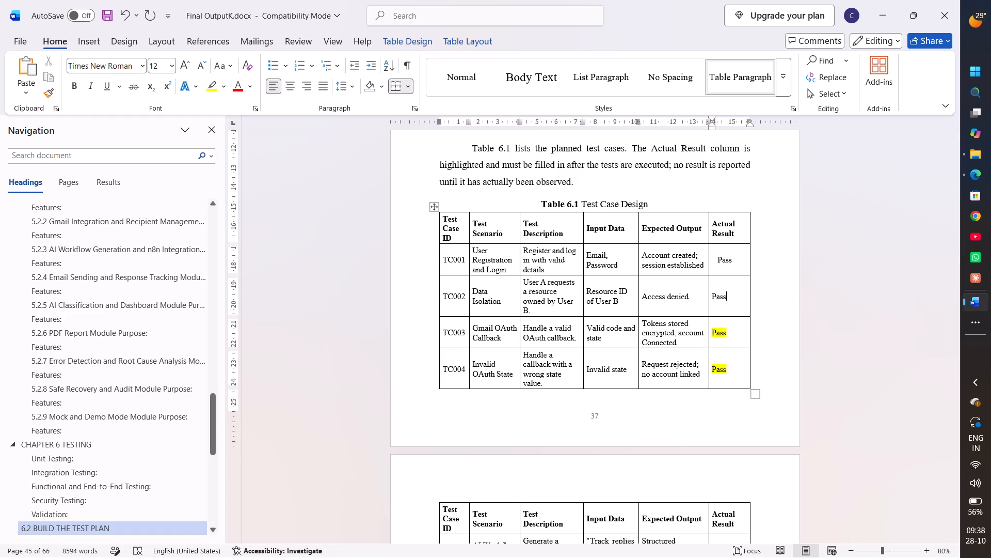
{"action": "key", "text": "Left"}
{"action": "key", "text": "Left"}
{"action": "key", "text": "Left"}
{"action": "left_click", "coordinate": [728, 294]}
{"action": "key", "text": "space"}
{"action": "key", "text": "space"}
{"action": "key", "text": "space"}
{"action": "key", "text": "Left"}
{"action": "key", "text": "Left"}
{"action": "key", "text": "Left"}
{"action": "key", "text": "Left"}
{"action": "key", "text": "Left"}
{"action": "key", "text": "Left"}
{"action": "key", "text": "BackSpace"}
{"action": "key", "text": "BackSpace"}
{"action": "key", "text": "space"}
{"action": "key", "text": "space"}
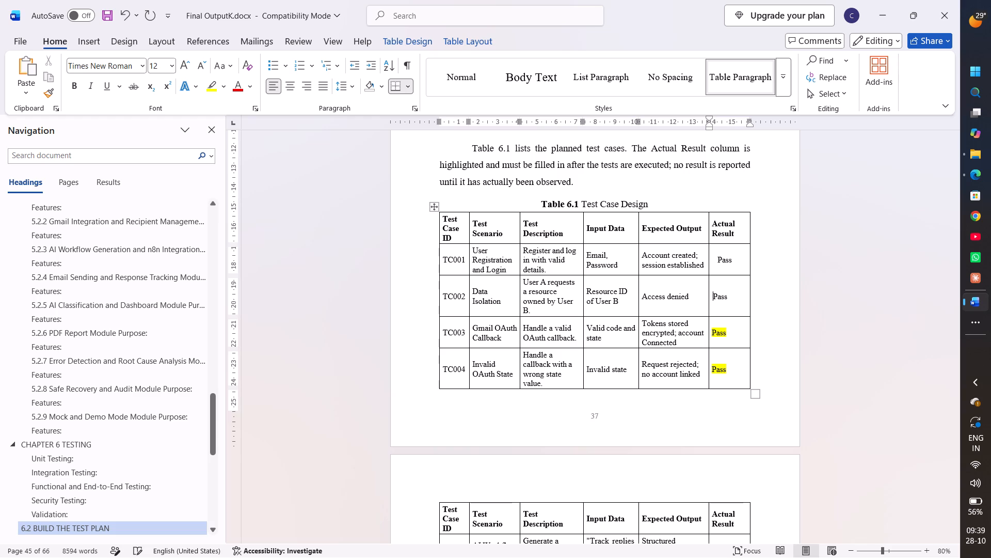
{"action": "key", "text": "space"}
{"action": "key", "text": "space"}
{"action": "key", "text": "space"}
Replace the highlighted TC003 Actual Result with an unhighlighted "Pass" indented by three leading spaces.
{"action": "left_click_drag", "start_coordinate": [712, 335], "coordinate": [727, 332]}
{"action": "type", "text": "Pass"}
{"action": "key", "text": "Left"}
{"action": "key", "text": "Left"}
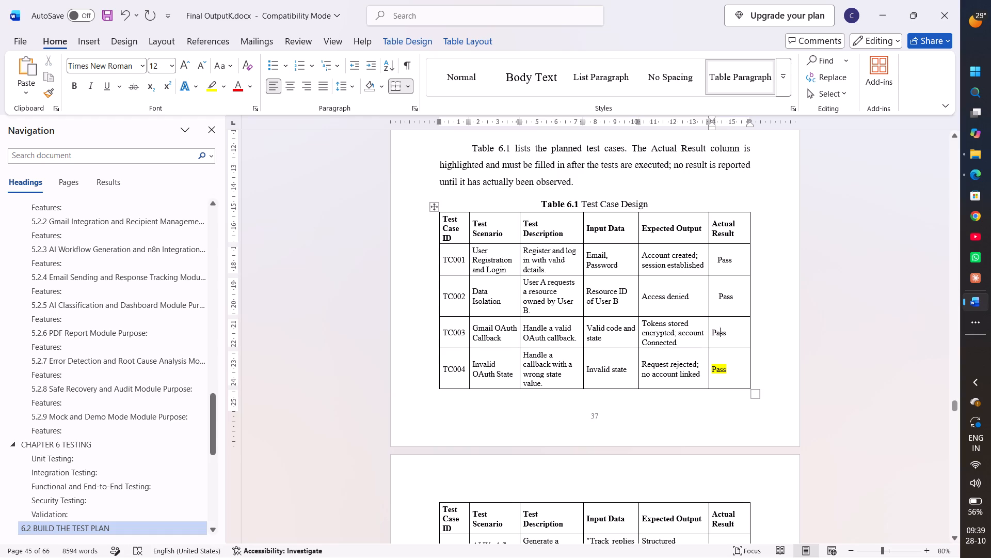
{"action": "key", "text": "Left"}
{"action": "key", "text": "Left"}
{"action": "key", "text": "space"}
{"action": "key", "text": "space"}
{"action": "key", "text": "space"}
Remove one leading space before "Pass" in the TC002 Actual Result to align it with the neighbouring rows.
{"action": "left_click", "coordinate": [720, 298]}
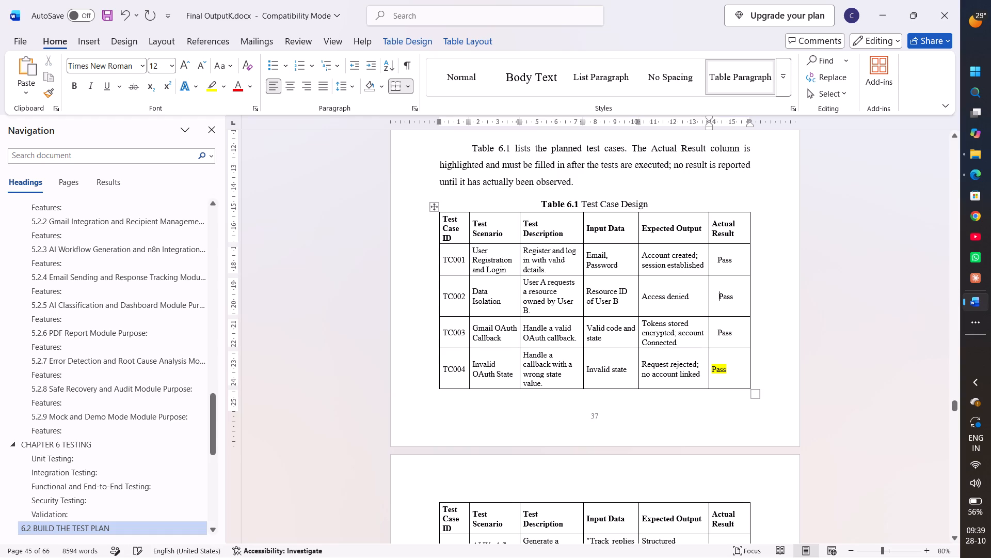
{"action": "key", "text": "BackSpace"}
Replace the highlighted TC004 Actual Result with an unhighlighted "Pass" indented by three leading spaces.
{"action": "left_click_drag", "start_coordinate": [710, 367], "coordinate": [731, 369]}
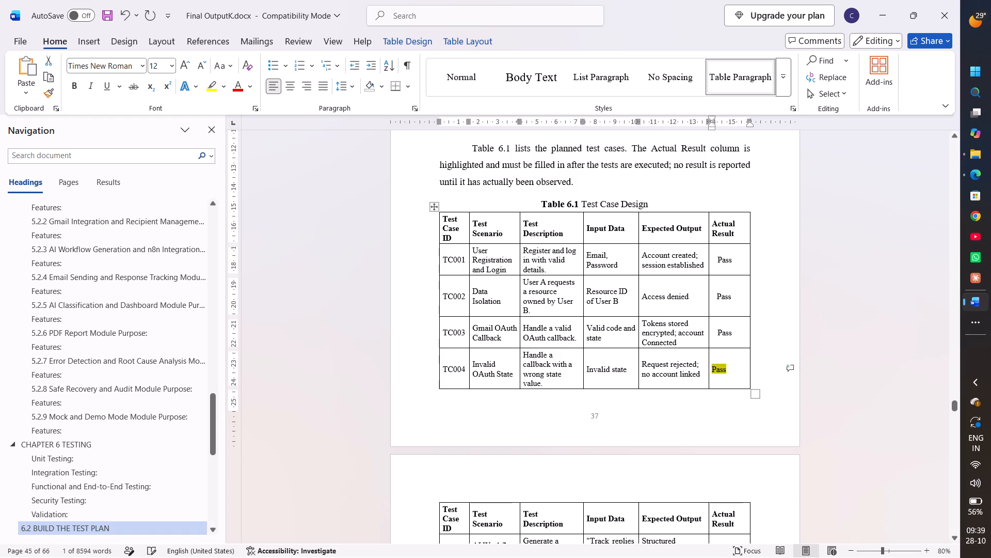
{"action": "type", "text": "Pass"}
{"action": "key", "text": "Left"}
{"action": "key", "text": "Left"}
{"action": "key", "text": "Left"}
{"action": "key", "text": "Left"}
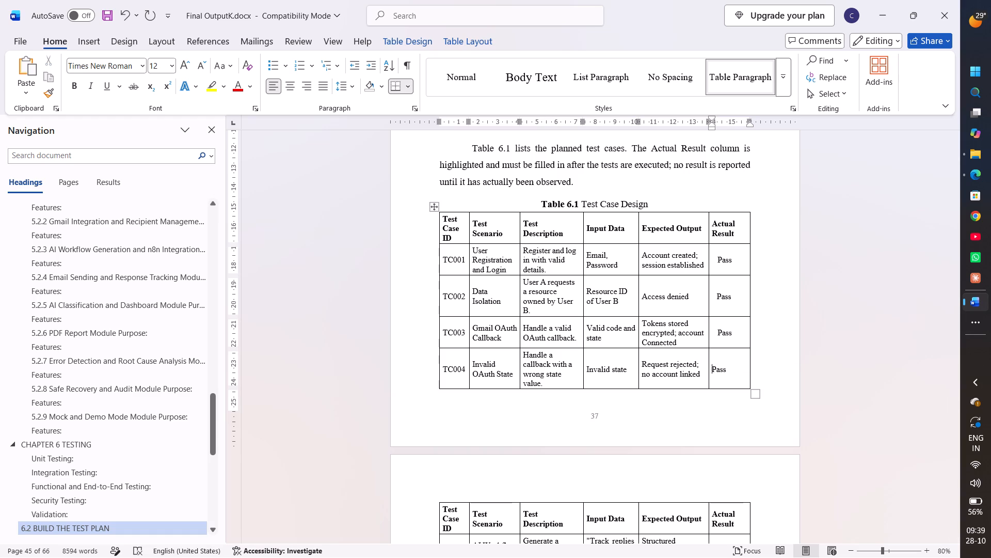
{"action": "key", "text": "space"}
{"action": "key", "text": "space"}
{"action": "key", "text": "space"}
Replace the highlighted TC005 Actual Result on the table's following page with an unhighlighted "Pass" indented by three leading spaces.
{"action": "scroll", "coordinate": [704, 379], "scroll_direction": "down", "scroll_amount": 2}
{"action": "left_click_drag", "start_coordinate": [711, 377], "coordinate": [717, 377]}
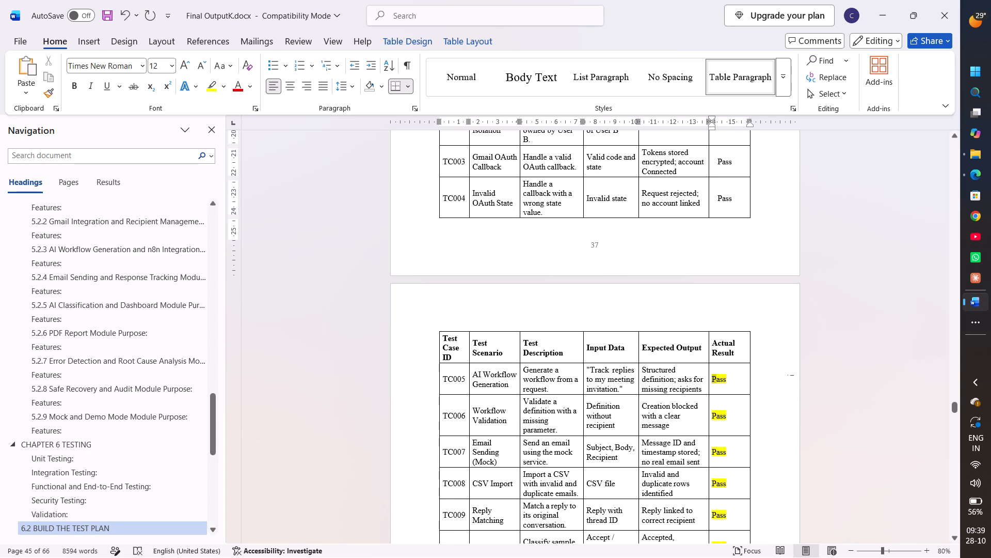
{"action": "left_click_drag", "start_coordinate": [717, 377], "coordinate": [726, 377]}
{"action": "type", "text": "Pass"}
{"action": "key", "text": "Left"}
{"action": "key", "text": "Left"}
{"action": "key", "text": "Left"}
{"action": "key", "text": "Left"}
{"action": "key", "text": "space"}
{"action": "key", "text": "space"}
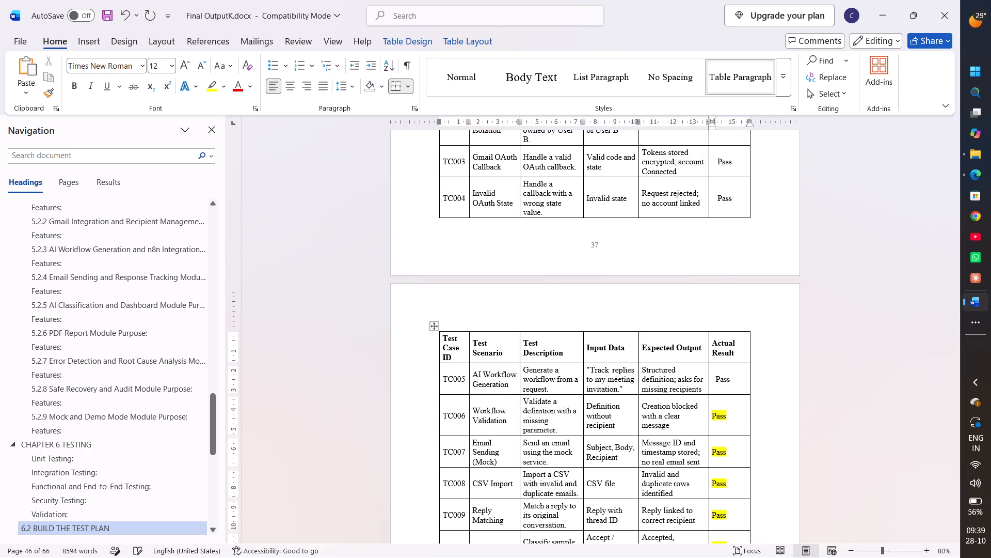
{"action": "key", "text": "space"}
Replace the highlighted TC006 Actual Result with an unhighlighted "Pass" indented by three leading spaces.
{"action": "left_click_drag", "start_coordinate": [710, 413], "coordinate": [712, 414]}
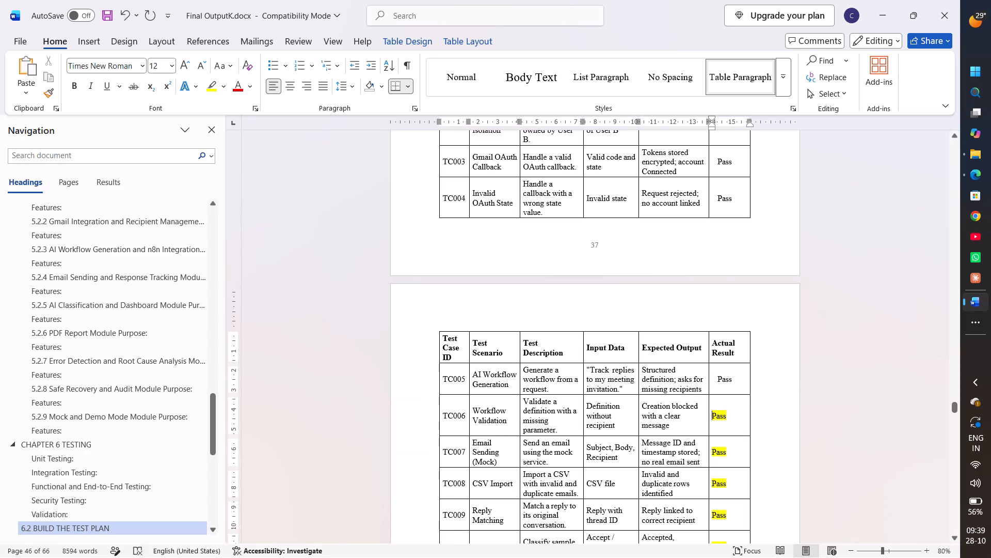
{"action": "left_click_drag", "start_coordinate": [712, 414], "coordinate": [731, 415]}
{"action": "type", "text": "Pass"}
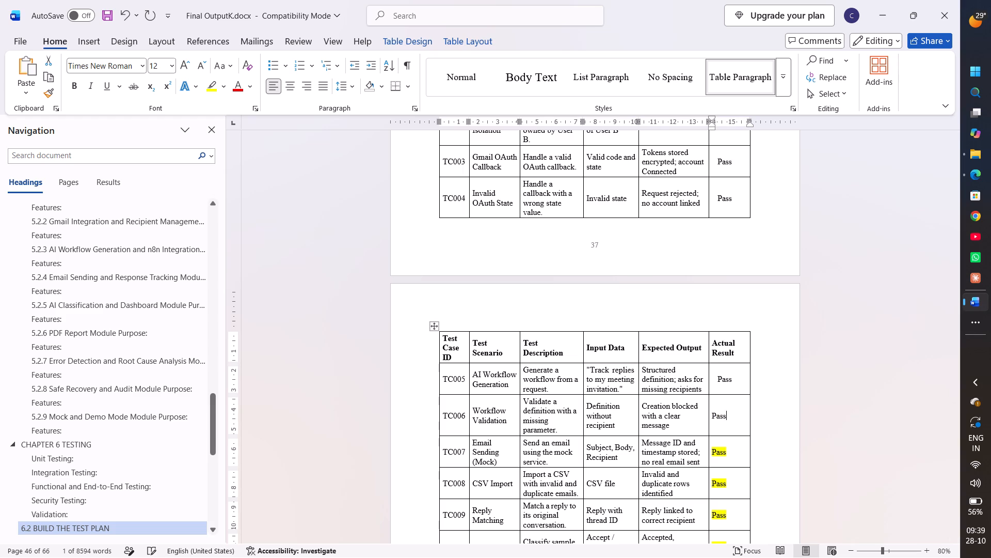
{"action": "key", "text": "Left"}
{"action": "key", "text": "Left"}
{"action": "key", "text": "Left"}
{"action": "key", "text": "Left"}
{"action": "key", "text": "space"}
{"action": "key", "text": "space"}
{"action": "key", "text": "space"}
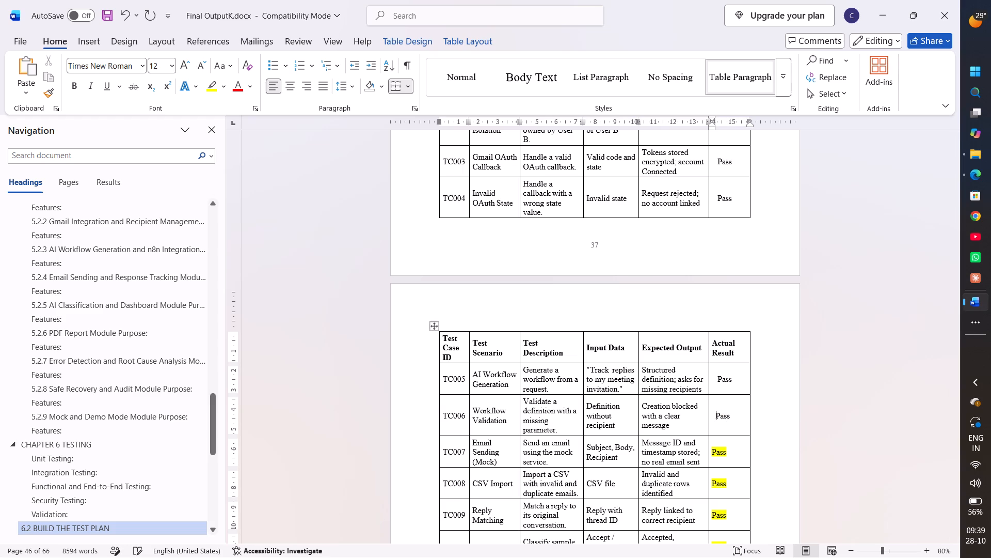
Replace the highlighted TC007 Actual Result with an unhighlighted "Pass" indented by three leading spaces.
{"action": "left_click_drag", "start_coordinate": [709, 449], "coordinate": [722, 451]}
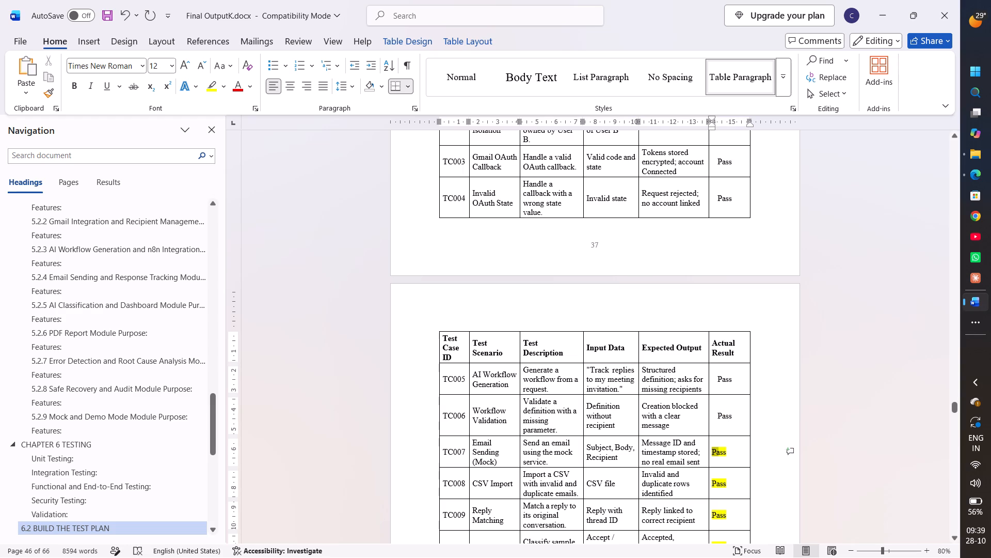
{"action": "left_click_drag", "start_coordinate": [722, 451], "coordinate": [726, 451]}
{"action": "type", "text": "PAss"}
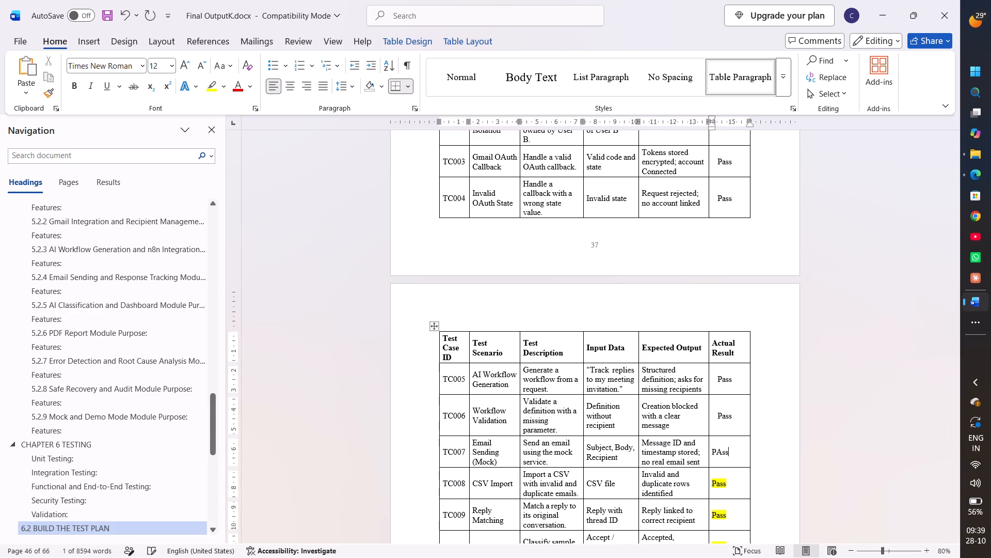
{"action": "key", "text": "Left"}
{"action": "key", "text": "Left"}
{"action": "key", "text": "BackSpace"}
{"action": "key", "text": "a"}
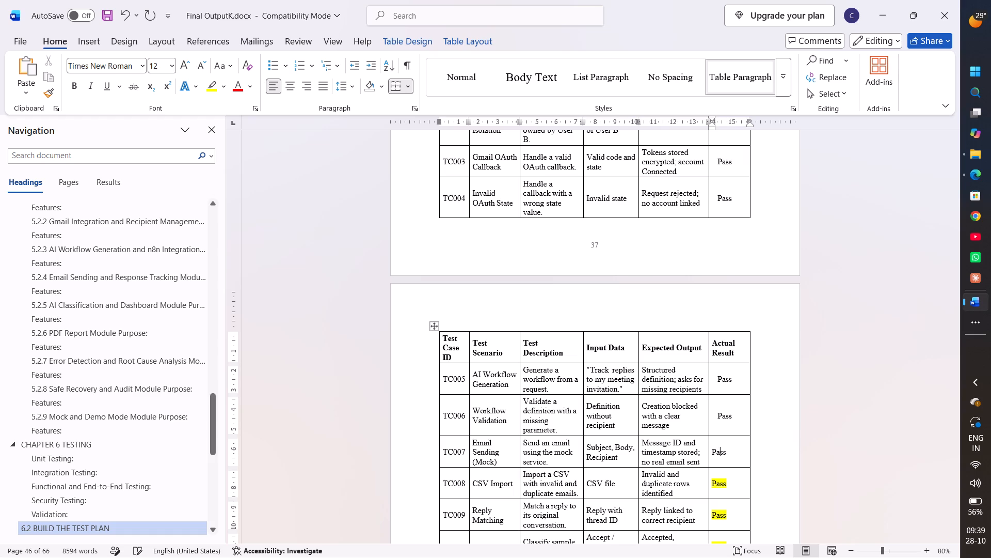
{"action": "key", "text": "Left"}
{"action": "key", "text": "Left"}
{"action": "key", "text": "Left"}
{"action": "key", "text": "Down"}
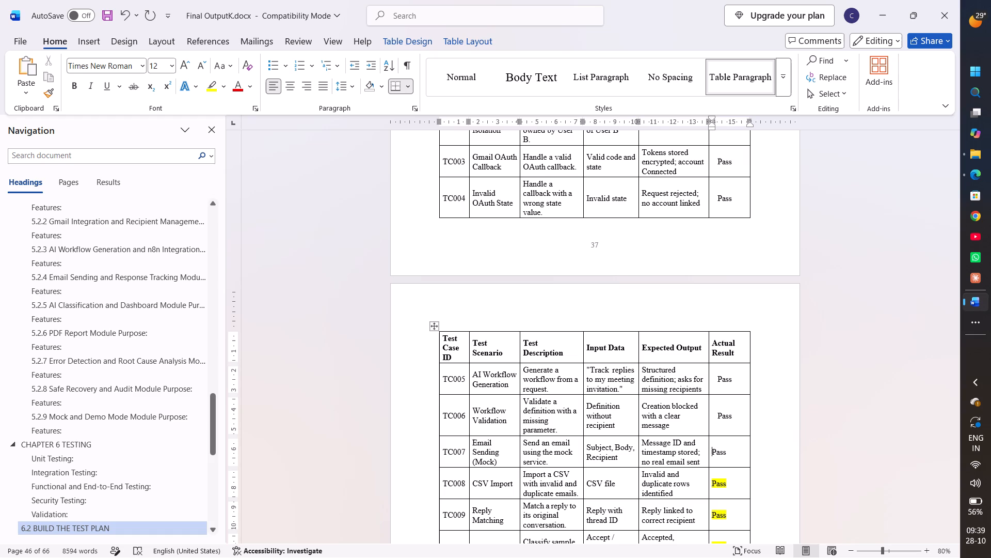
{"action": "key", "text": "space"}
{"action": "key", "text": "space"}
{"action": "key", "text": "space"}
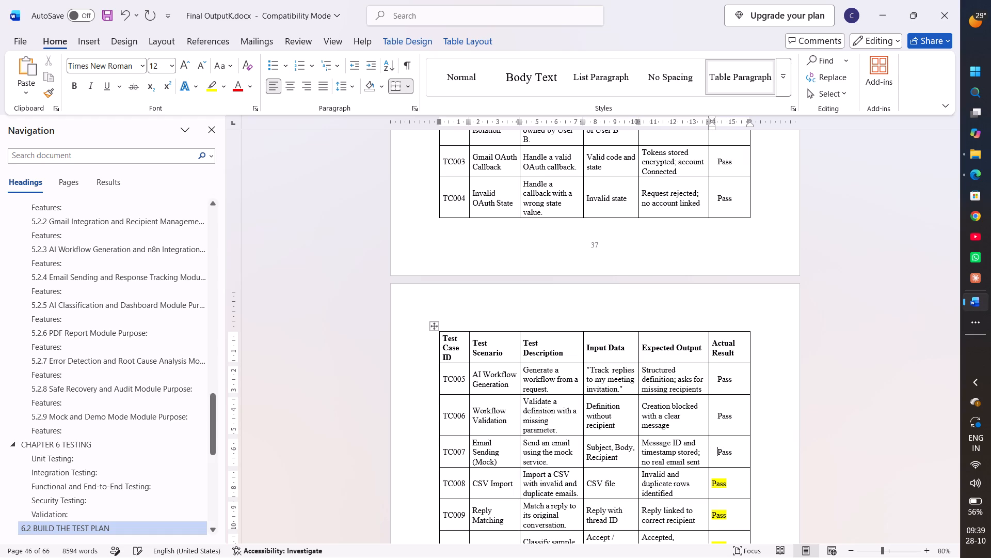
Replace the highlighted TC008 Actual Result with an unhighlighted "Pass" indented by three leading spaces.
{"action": "left_click_drag", "start_coordinate": [710, 485], "coordinate": [719, 485]}
{"action": "left_click_drag", "start_coordinate": [719, 485], "coordinate": [726, 484]}
{"action": "key", "text": "shift+braceleft"}
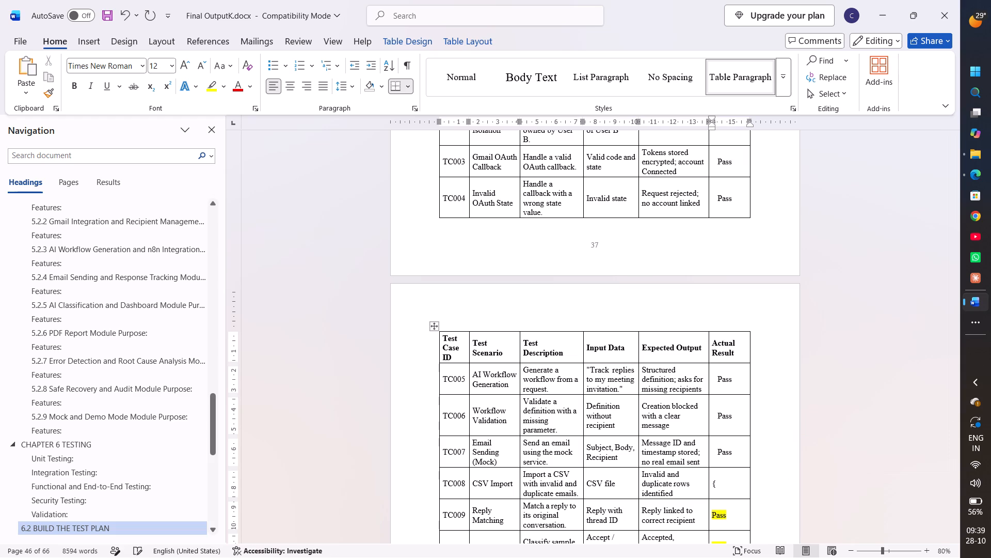
{"action": "key", "text": "shift+BackSpace"}
{"action": "type", "text": "Pass"}
{"action": "key", "text": "Left"}
{"action": "key", "text": "Left"}
{"action": "key", "text": "Left"}
{"action": "key", "text": "Left"}
{"action": "key", "text": "space"}
{"action": "key", "text": "space"}
{"action": "key", "text": "space"}
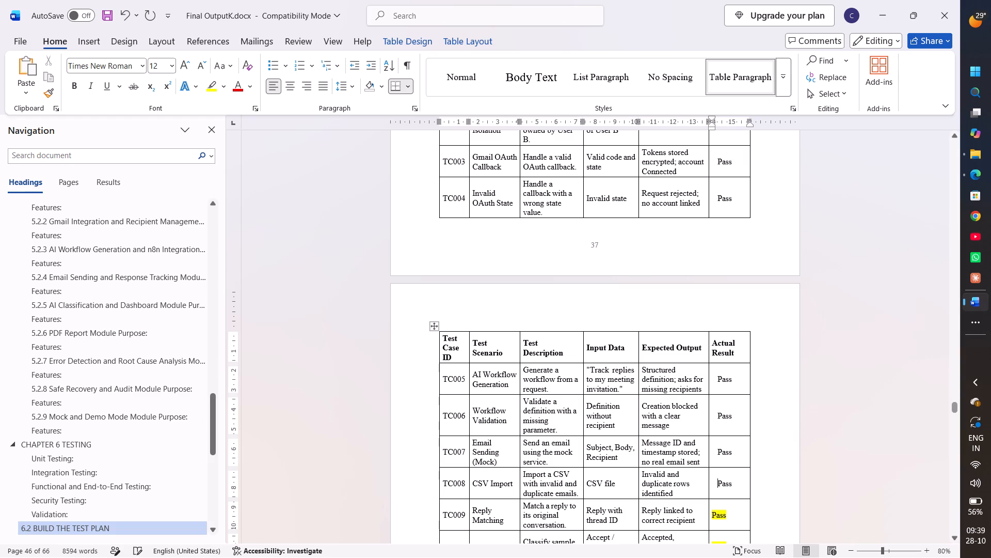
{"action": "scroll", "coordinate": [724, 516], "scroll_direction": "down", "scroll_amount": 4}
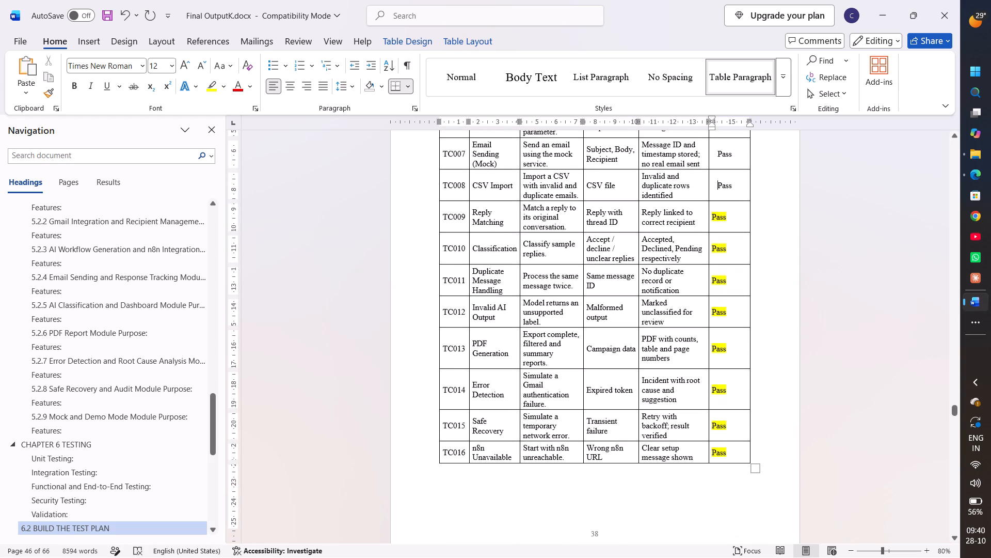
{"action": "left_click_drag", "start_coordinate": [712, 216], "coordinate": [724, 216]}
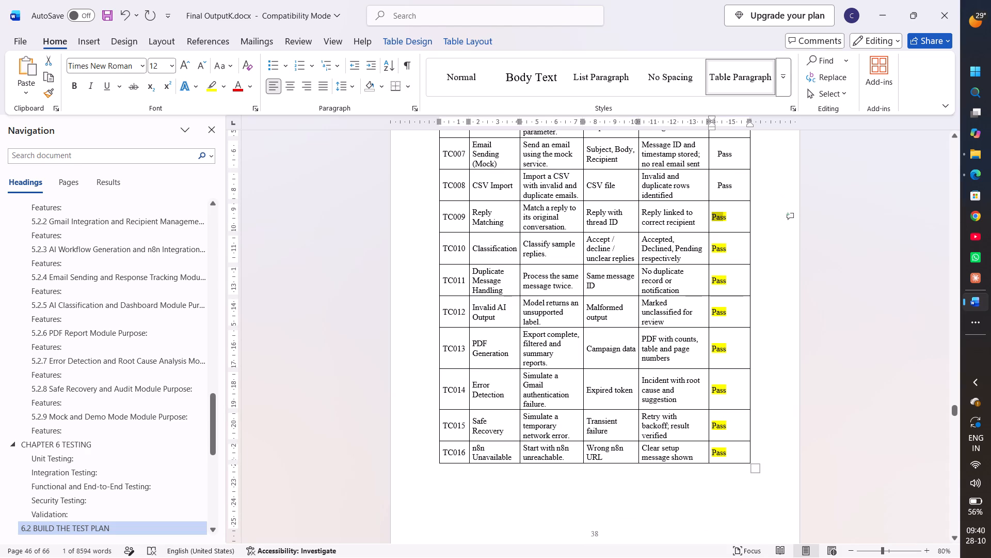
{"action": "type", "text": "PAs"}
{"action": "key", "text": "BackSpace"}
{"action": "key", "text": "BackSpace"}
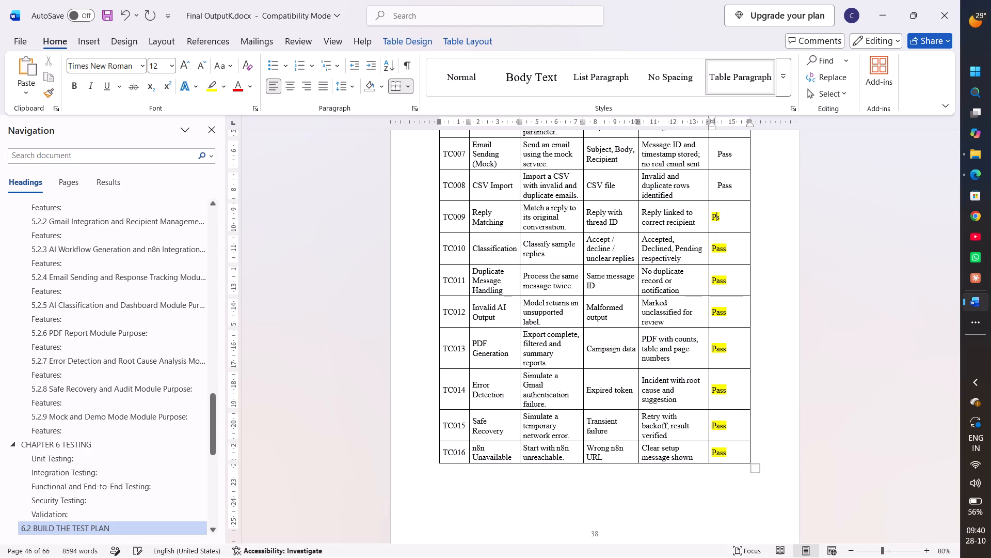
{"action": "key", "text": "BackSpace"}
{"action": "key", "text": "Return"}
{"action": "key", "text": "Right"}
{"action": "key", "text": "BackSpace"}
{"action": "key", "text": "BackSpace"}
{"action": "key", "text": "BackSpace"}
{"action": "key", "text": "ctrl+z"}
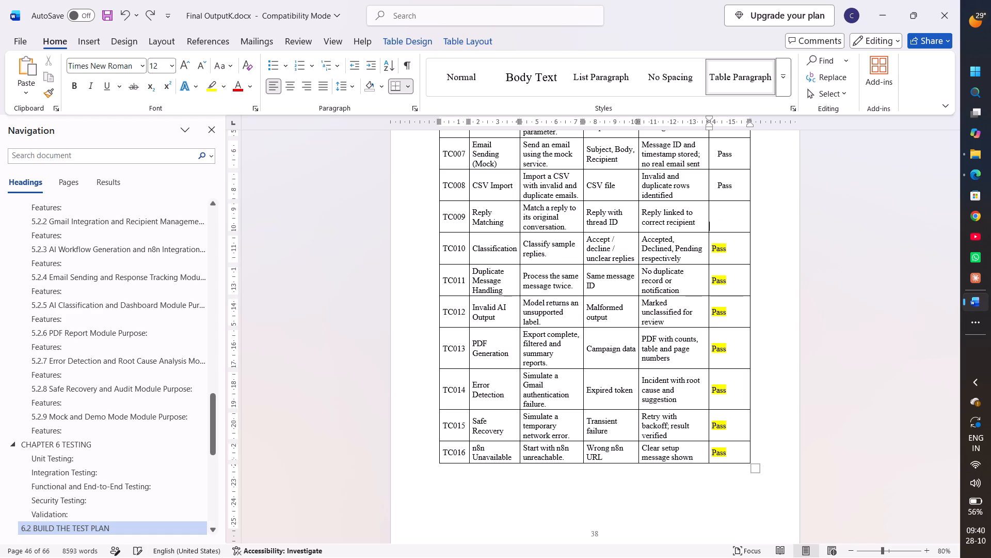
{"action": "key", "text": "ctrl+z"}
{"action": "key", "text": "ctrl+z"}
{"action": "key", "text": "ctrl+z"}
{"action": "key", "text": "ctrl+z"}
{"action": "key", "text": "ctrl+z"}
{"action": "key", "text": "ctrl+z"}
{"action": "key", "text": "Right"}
Replace the highlighted TC009 Actual Result with an unhighlighted "Pass" indented by three leading spaces.
{"action": "left_click_drag", "start_coordinate": [713, 218], "coordinate": [724, 218]}
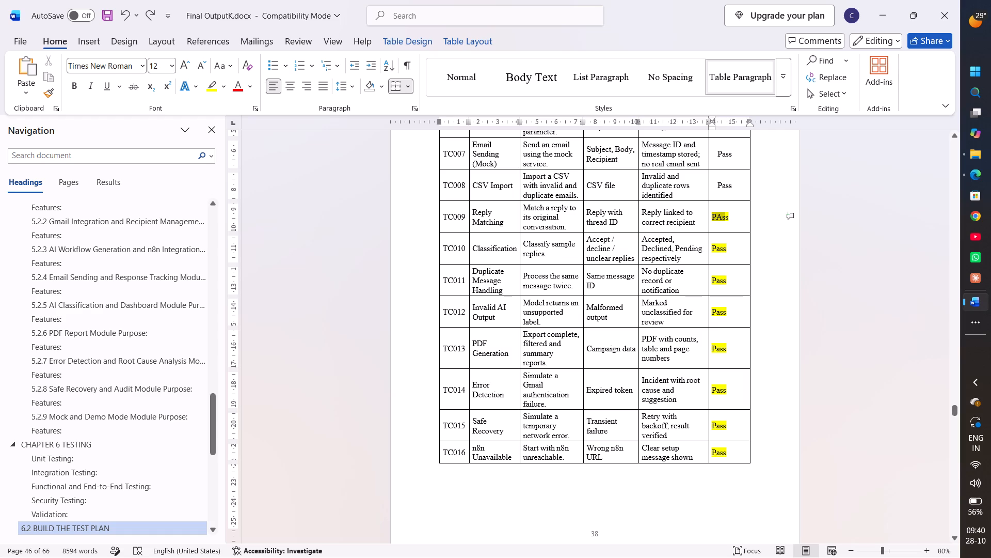
{"action": "left_click_drag", "start_coordinate": [724, 218], "coordinate": [728, 218]}
{"action": "type", "text": "Paas"}
{"action": "key", "text": "BackSpace"}
{"action": "key", "text": "BackSpace"}
{"action": "type", "text": "ss"}
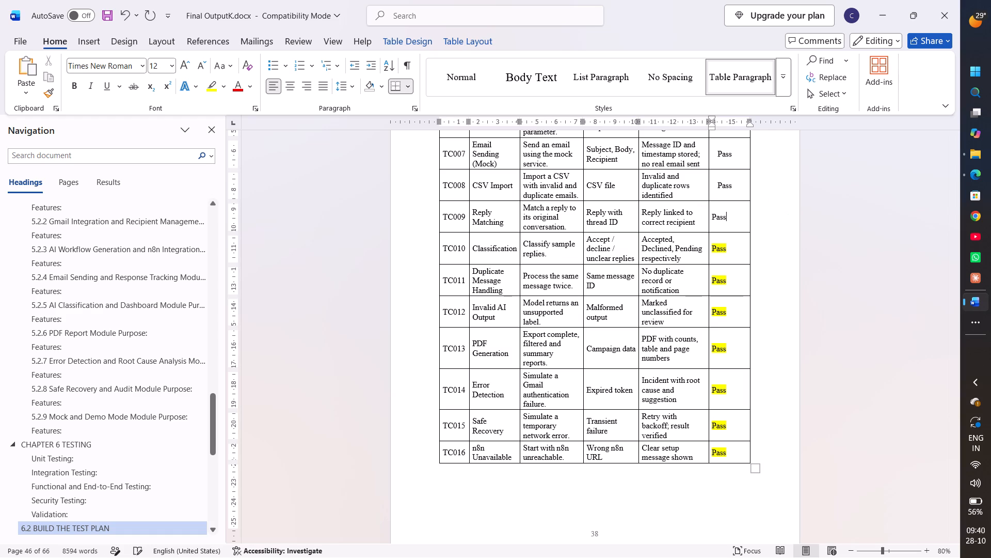
{"action": "key", "text": "Left"}
{"action": "key", "text": "Left"}
{"action": "key", "text": "Left"}
{"action": "key", "text": "Left"}
{"action": "key", "text": "space"}
{"action": "key", "text": "space"}
{"action": "key", "text": "space"}
Replace the highlighted TC010 Actual Result with an unhighlighted "Pass" indented by three leading spaces.
{"action": "left_click_drag", "start_coordinate": [710, 248], "coordinate": [728, 250]}
{"action": "type", "text": "Pass"}
{"action": "key", "text": "Left"}
{"action": "key", "text": "Left"}
{"action": "key", "text": "Left"}
{"action": "key", "text": "Left"}
{"action": "key", "text": "space"}
{"action": "key", "text": "space"}
{"action": "key", "text": "space"}
Replace the highlighted TC011 Actual Result with an unhighlighted "Pass" indented by three leading spaces.
{"action": "left_click_drag", "start_coordinate": [711, 280], "coordinate": [716, 280]}
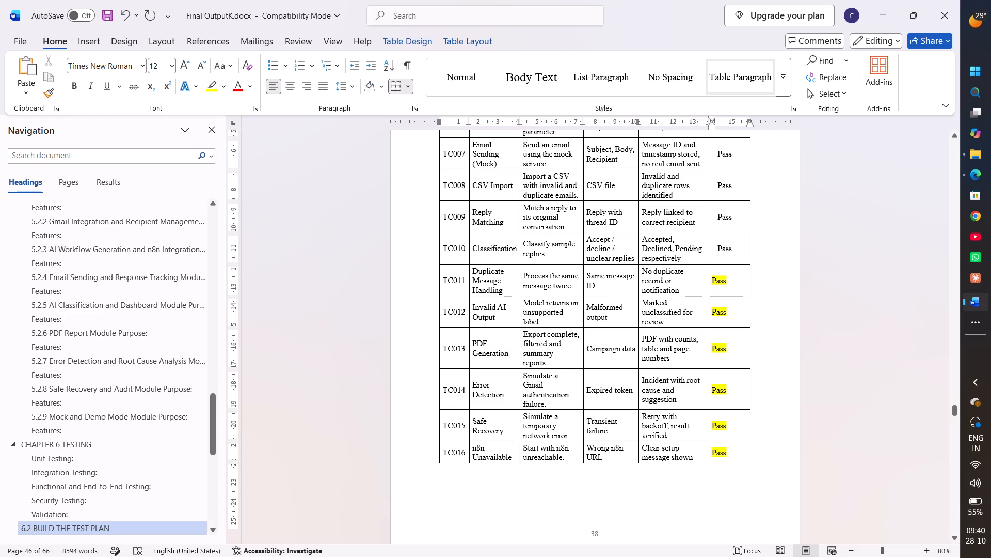
{"action": "left_click_drag", "start_coordinate": [716, 280], "coordinate": [731, 280]}
{"action": "type", "text": "PAss"}
{"action": "key", "text": "Left"}
{"action": "key", "text": "Left"}
{"action": "key", "text": "BackSpace"}
{"action": "key", "text": "a"}
{"action": "key", "text": "Left"}
{"action": "key", "text": "Left"}
{"action": "key", "text": "Left"}
{"action": "key", "text": "space"}
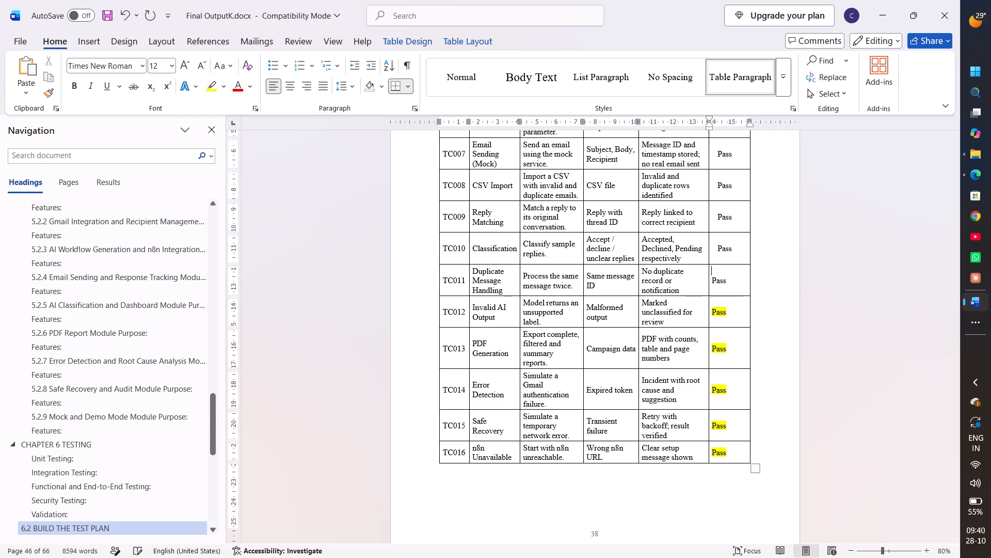
{"action": "key", "text": "Down"}
{"action": "key", "text": "space"}
{"action": "key", "text": "space"}
{"action": "key", "text": "space"}
Replace the highlighted TC012 Actual Result with an unhighlighted "Pass" indented by three leading spaces.
{"action": "left_click_drag", "start_coordinate": [712, 308], "coordinate": [724, 314]}
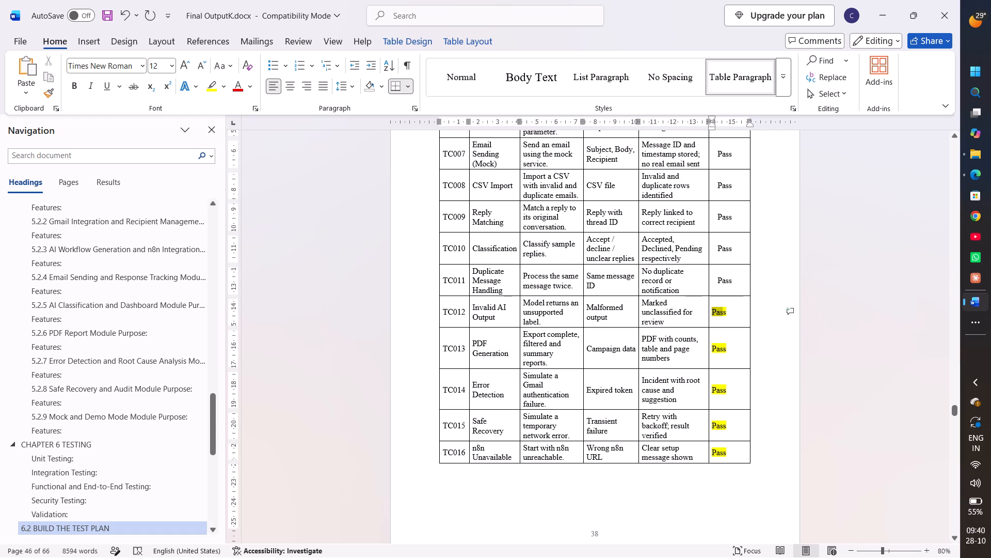
{"action": "left_click_drag", "start_coordinate": [724, 314], "coordinate": [729, 314]}
{"action": "type", "text": "PA"}
{"action": "key", "text": "BackSpace"}
{"action": "type", "text": "ass"}
{"action": "key", "text": "Left"}
{"action": "key", "text": "Left"}
{"action": "key", "text": "Left"}
{"action": "key", "text": "Left"}
{"action": "key", "text": "space"}
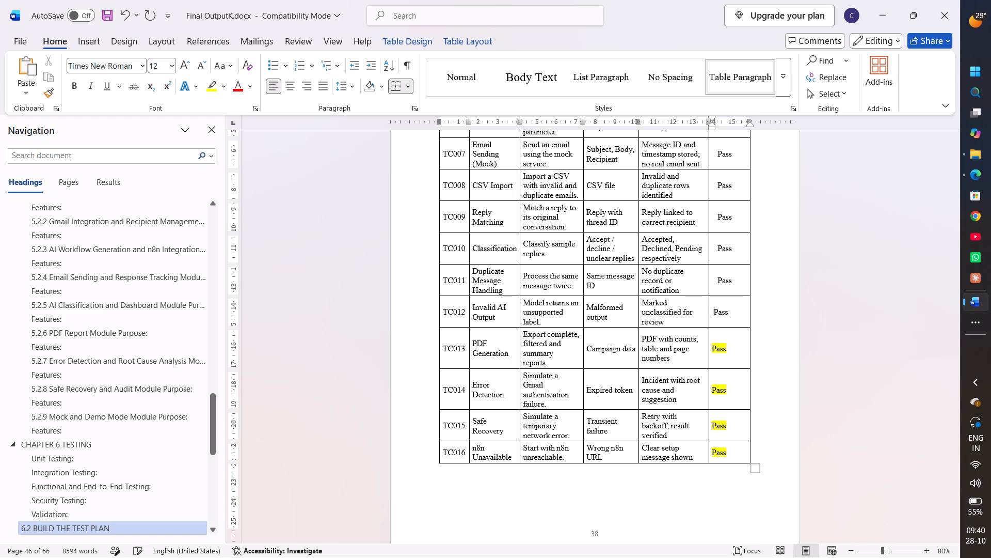
{"action": "key", "text": "space"}
{"action": "key", "text": "space"}
Replace the highlighted TC013 Actual Result with an unhighlighted "Pass" indented by three leading spaces.
{"action": "left_click_drag", "start_coordinate": [710, 347], "coordinate": [730, 347]}
{"action": "key", "text": "BackSpace"}
{"action": "type", "text": "PAss"}
{"action": "key", "text": "Left"}
{"action": "key", "text": "Left"}
{"action": "key", "text": "BackSpace"}
{"action": "key", "text": "a"}
{"action": "key", "text": "Left"}
{"action": "key", "text": "Left"}
{"action": "key", "text": "space"}
{"action": "key", "text": "space"}
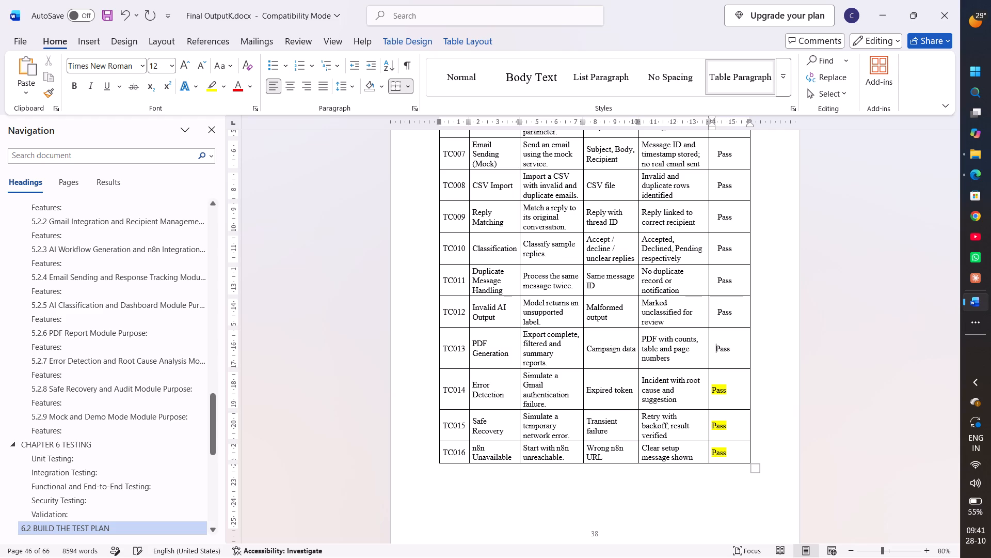
{"action": "key", "text": "space"}
Replace the highlighted TC014 Actual Result with an unhighlighted "Pass" indented by three leading spaces.
{"action": "left_click_drag", "start_coordinate": [710, 389], "coordinate": [727, 390]}
{"action": "type", "text": "Pass"}
{"action": "key", "text": "Left"}
{"action": "key", "text": "Left"}
{"action": "key", "text": "Left"}
{"action": "key", "text": "Left"}
{"action": "key", "text": "space"}
{"action": "key", "text": "space"}
{"action": "key", "text": "space"}
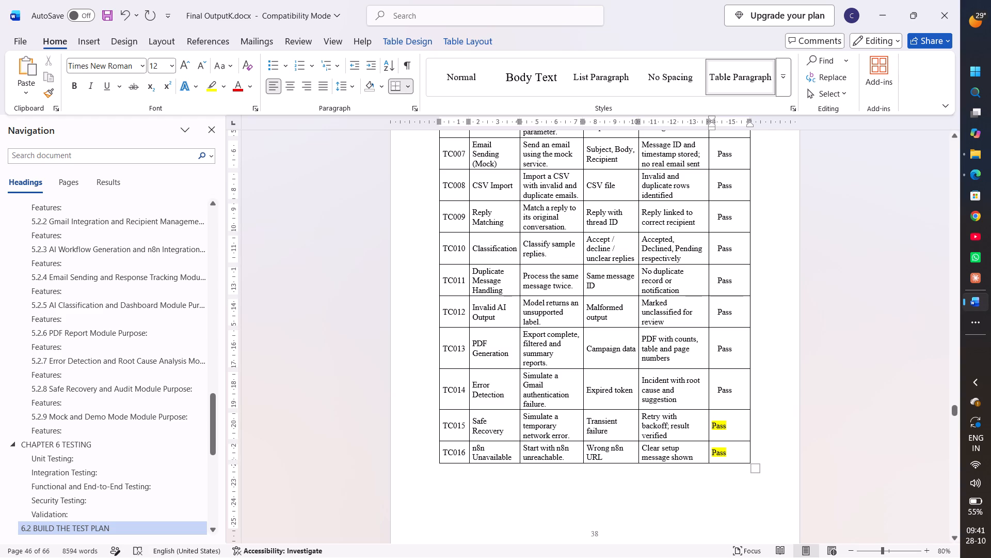
Replace the highlighted TC015 Actual Result with an unhighlighted "Pass" indented by three leading spaces.
{"action": "left_click_drag", "start_coordinate": [711, 425], "coordinate": [725, 425]}
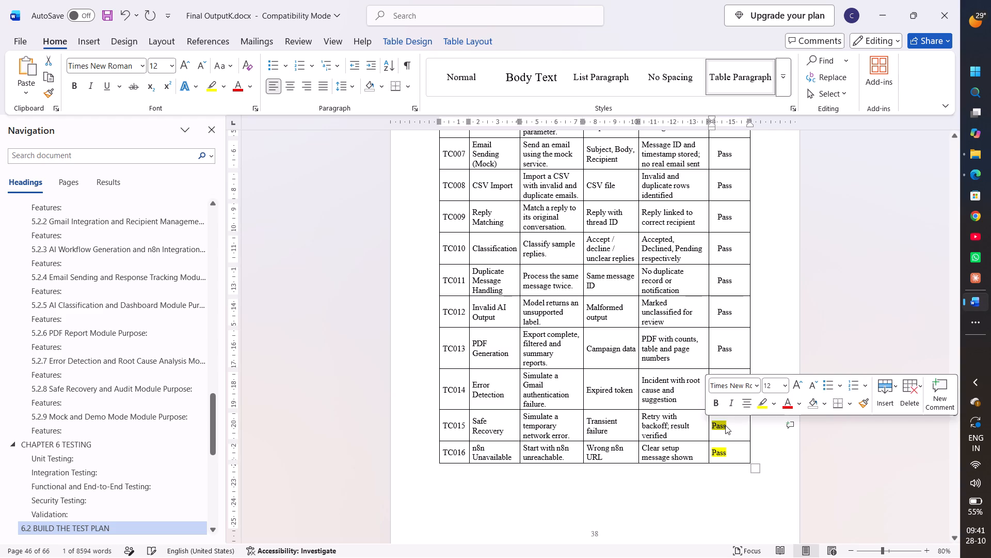
{"action": "key", "text": "BackSpace"}
{"action": "type", "text": "PAss"}
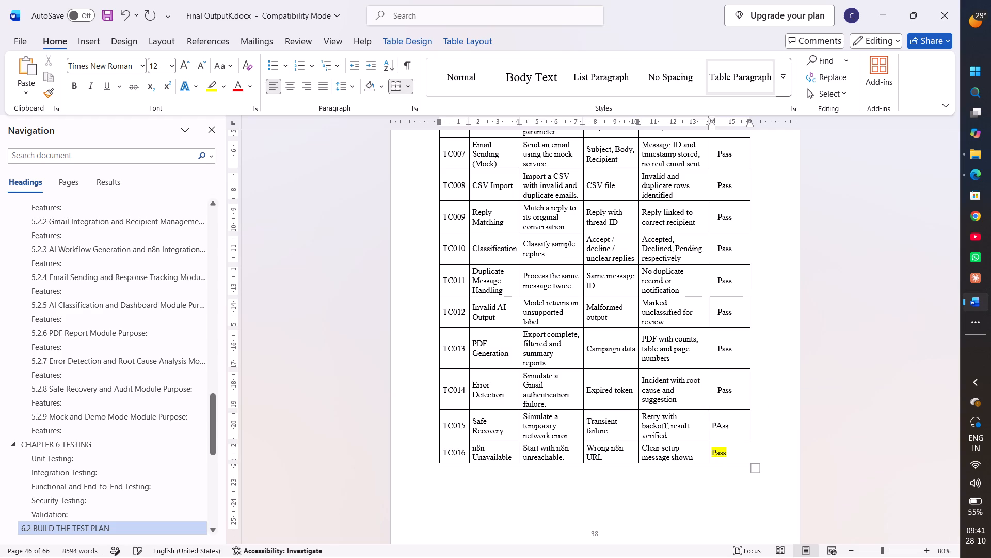
{"action": "key", "text": "Left"}
{"action": "key", "text": "Left"}
{"action": "key", "text": "BackSpace"}
{"action": "key", "text": "a"}
{"action": "key", "text": "Left"}
{"action": "key", "text": "Left"}
{"action": "key", "text": "space"}
{"action": "key", "text": "space"}
{"action": "key", "text": "space"}
Replace the highlighted TC016 Actual Result with an unhighlighted "Pass" indented by three leading spaces.
{"action": "left_click_drag", "start_coordinate": [712, 453], "coordinate": [729, 453]}
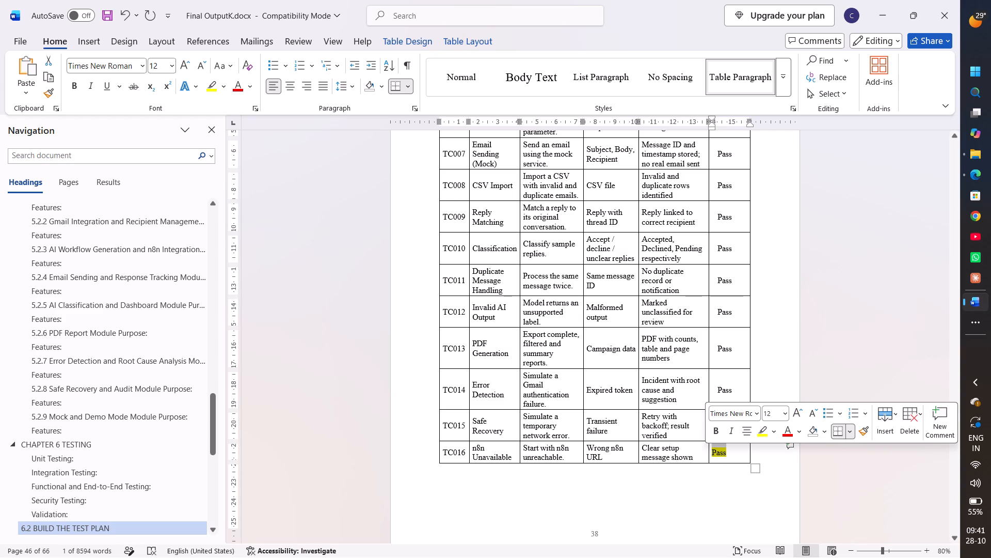
{"action": "double_click", "coordinate": [729, 453]}
{"action": "left_click_drag", "start_coordinate": [711, 453], "coordinate": [725, 455]}
{"action": "key", "text": "BackSpace"}
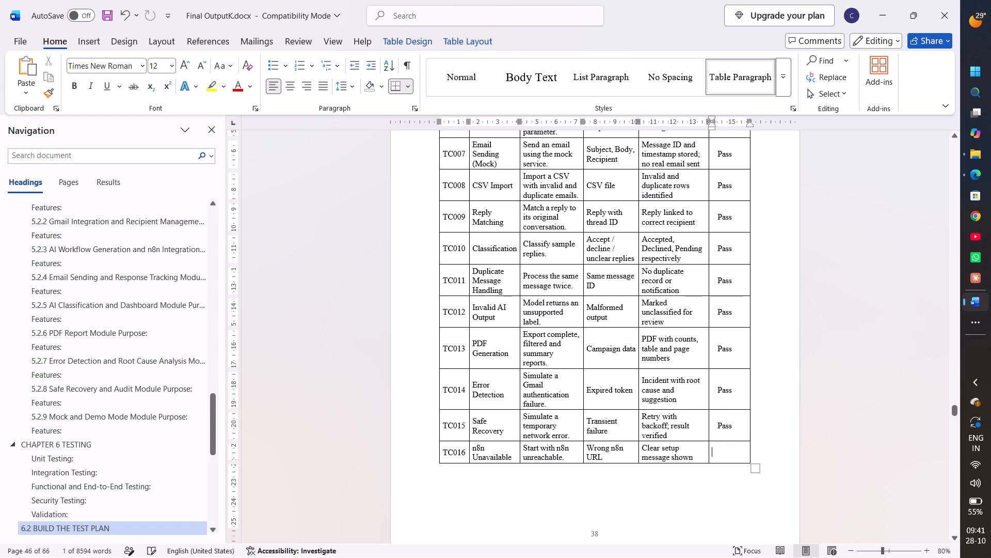
{"action": "type", "text": "PAs"}
{"action": "key", "text": "BackSpace"}
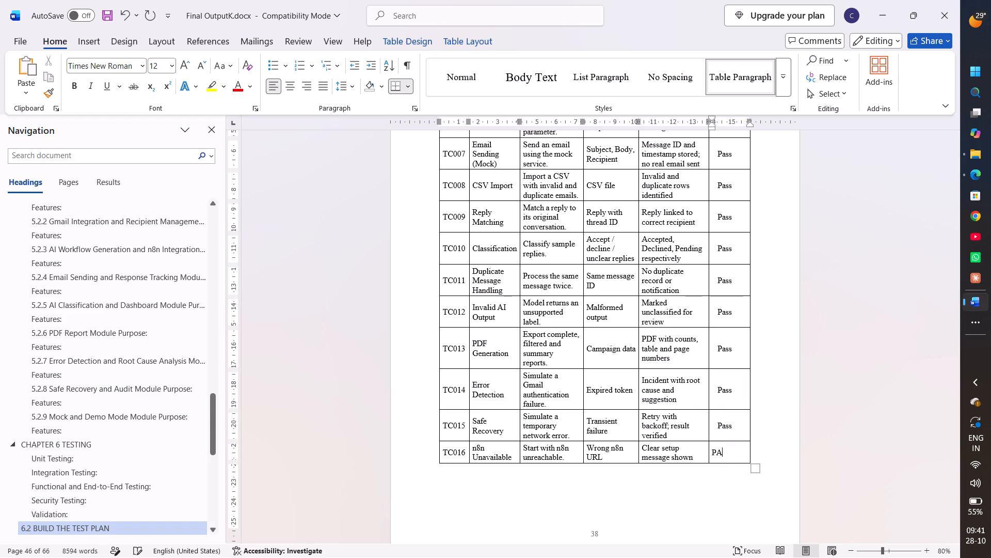
{"action": "key", "text": "BackSpace"}
{"action": "type", "text": "ass"}
{"action": "key", "text": "Left"}
{"action": "key", "text": "Left"}
{"action": "key", "text": "Left"}
{"action": "key", "text": "Left"}
{"action": "key", "text": "space"}
{"action": "key", "text": "space"}
{"action": "key", "text": "space"}
Replace the highlighted Mock Mode Status of criterion 1 in Table 7.1 with an unhighlighted "Passed".
{"action": "scroll", "coordinate": [725, 455], "scroll_direction": "down", "scroll_amount": 3}
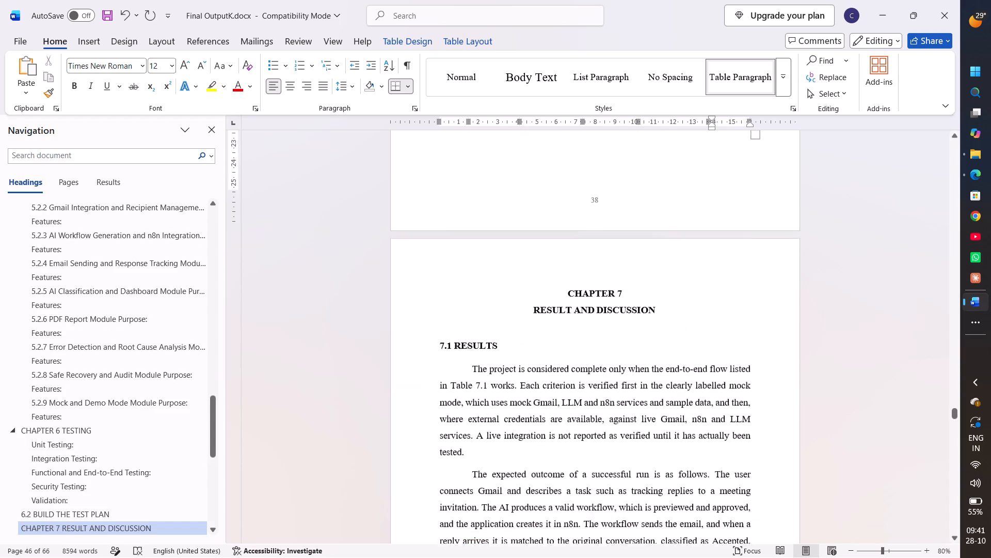
{"action": "scroll", "coordinate": [725, 455], "scroll_direction": "down", "scroll_amount": 4}
{"action": "scroll", "coordinate": [725, 455], "scroll_direction": "up", "scroll_amount": 4}
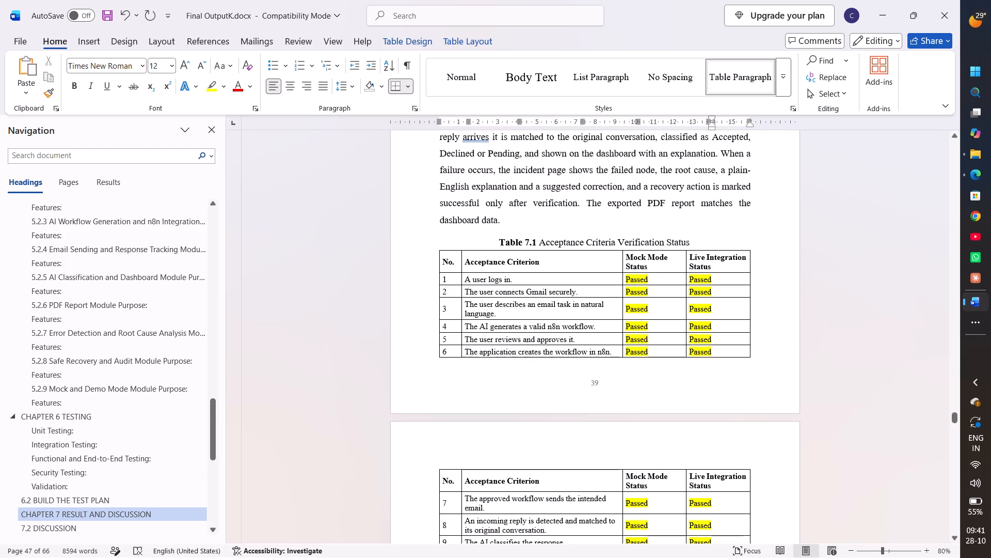
{"action": "left_click_drag", "start_coordinate": [624, 279], "coordinate": [647, 280]}
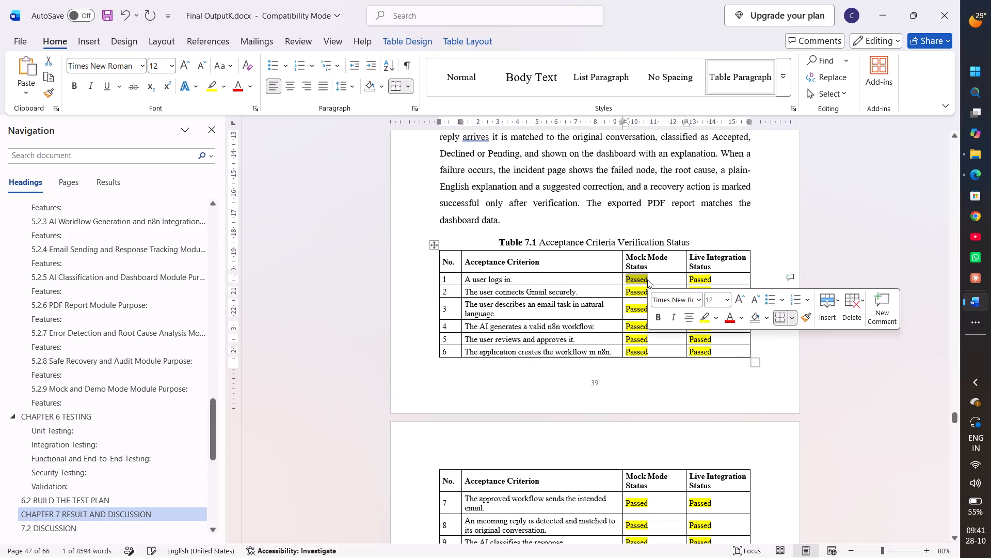
{"action": "type", "text": "PAss"}
{"action": "key", "text": "Delete"}
{"action": "key", "text": "BackSpace"}
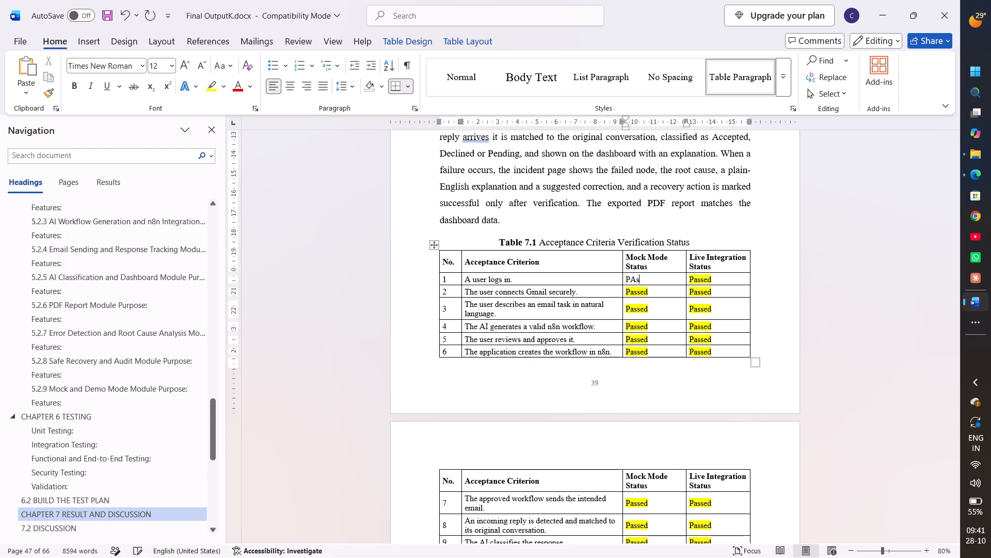
{"action": "key", "text": "BackSpace"}
{"action": "key", "text": "BackSpace"}
{"action": "key", "text": "BackSpace"}
{"action": "type", "text": "Pa"}
{"action": "type", "text": "ssed"}
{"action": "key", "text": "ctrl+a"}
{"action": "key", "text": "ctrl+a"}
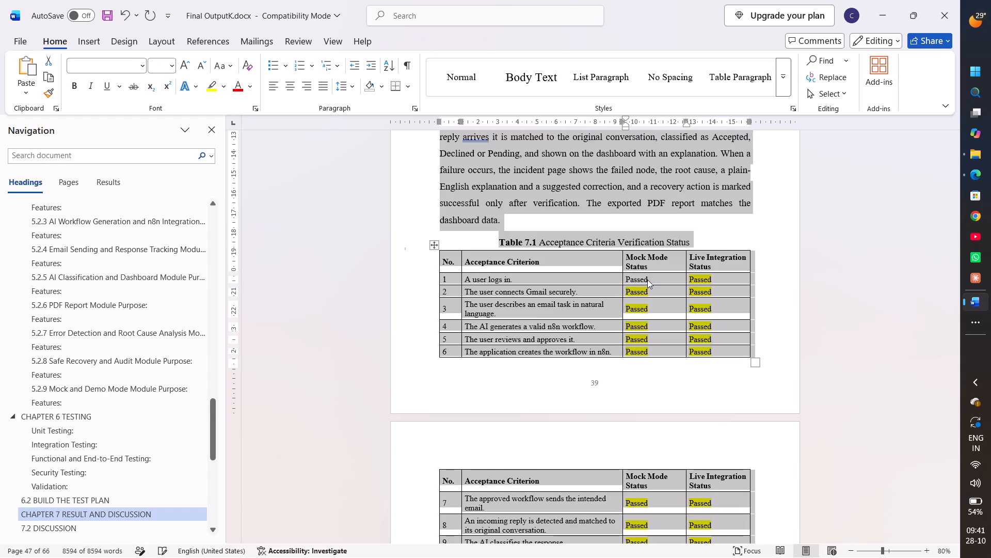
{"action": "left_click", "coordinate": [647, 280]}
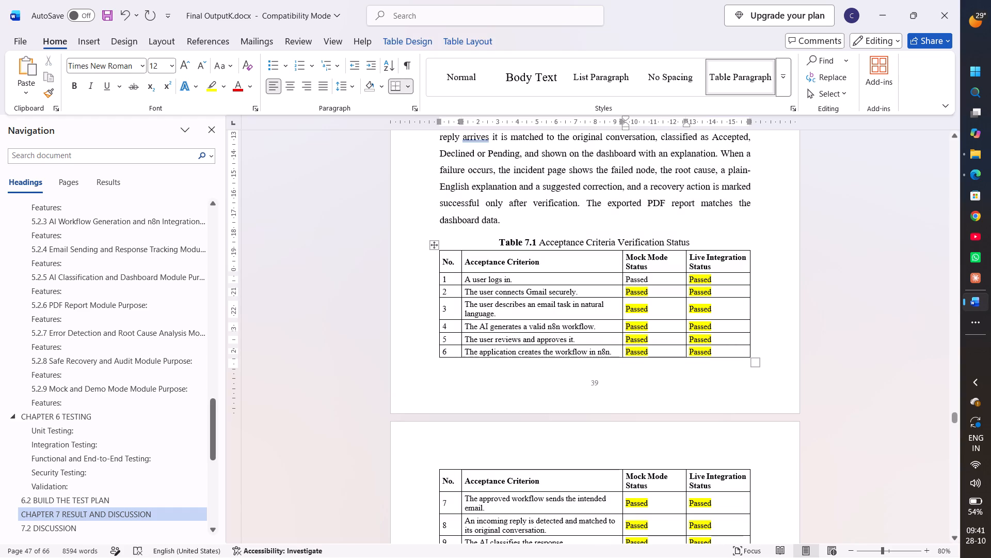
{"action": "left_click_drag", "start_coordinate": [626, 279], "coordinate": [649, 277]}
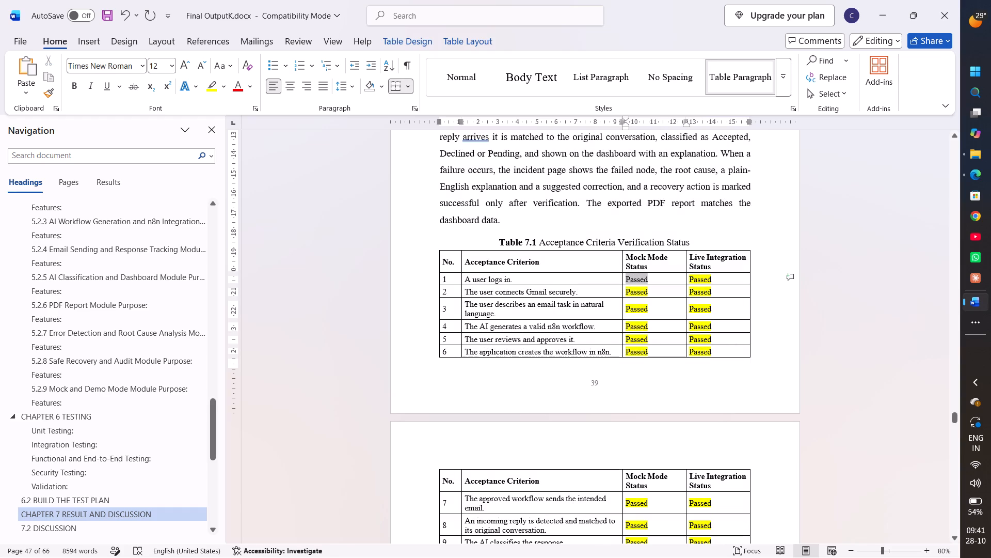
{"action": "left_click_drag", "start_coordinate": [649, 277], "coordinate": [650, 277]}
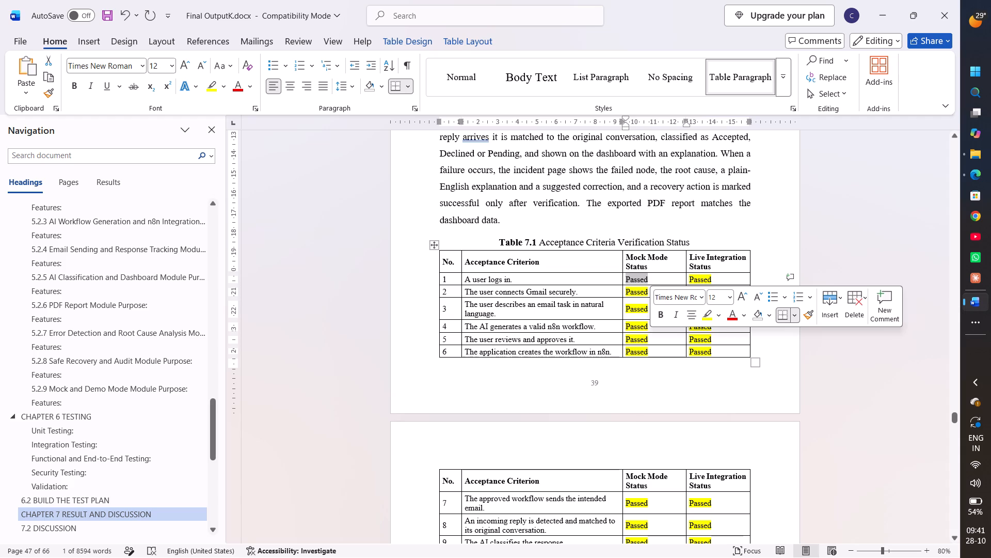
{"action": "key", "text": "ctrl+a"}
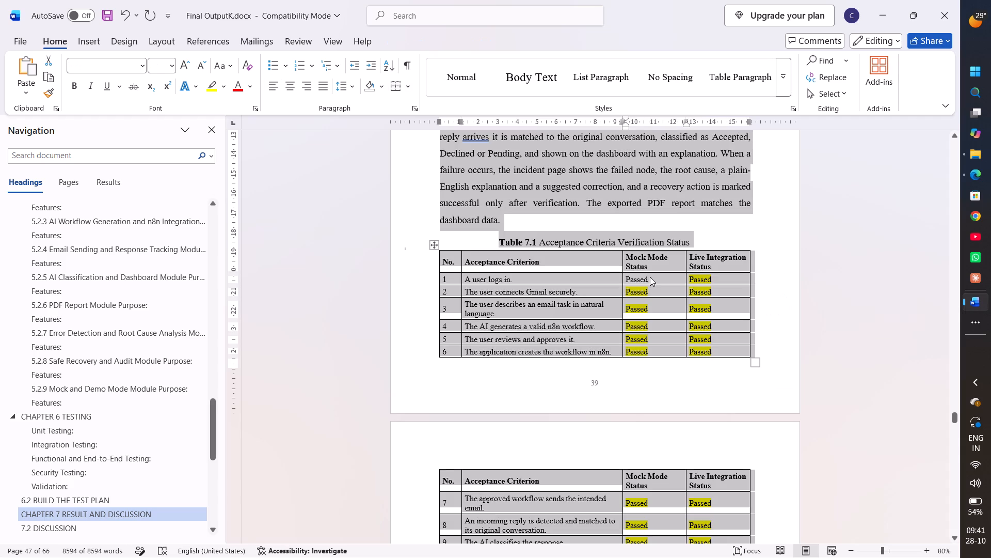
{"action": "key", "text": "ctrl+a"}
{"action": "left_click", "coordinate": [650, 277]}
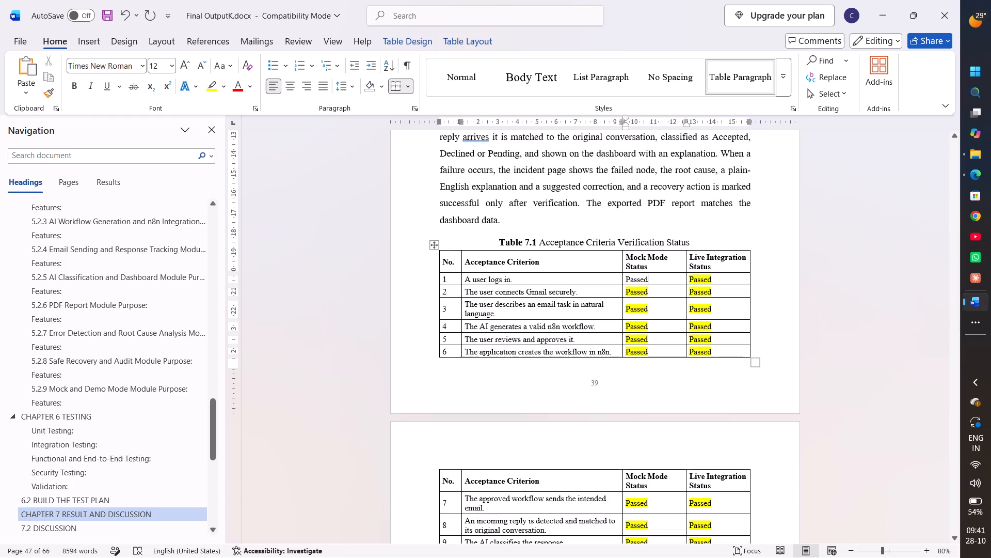
Copy criterion 1's unhighlighted "Passed" over the highlighted Mock Mode Status of criteria 2 to 6 in Table 7.1.
{"action": "left_click_drag", "start_coordinate": [623, 280], "coordinate": [648, 280]}
{"action": "key", "text": "ctrl+c"}
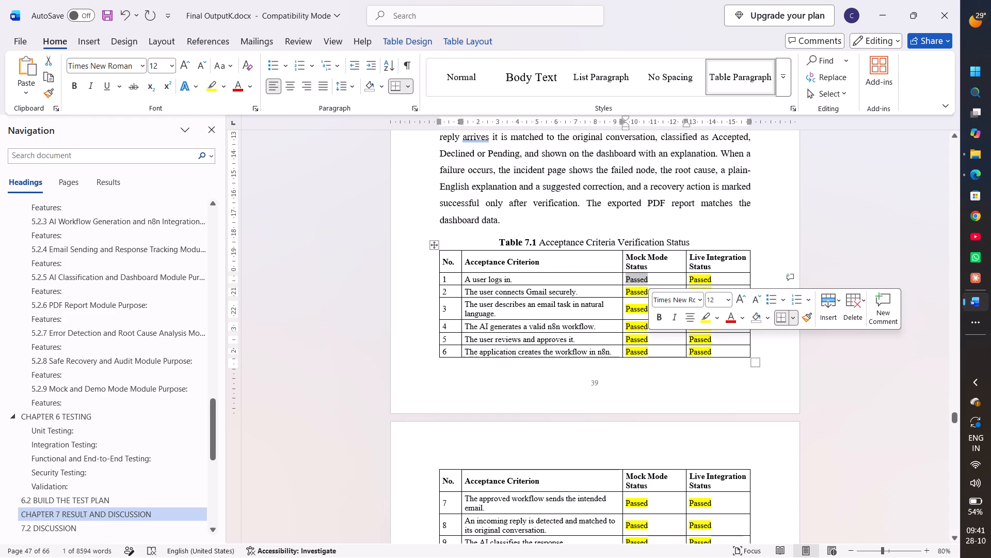
{"action": "left_click_drag", "start_coordinate": [625, 291], "coordinate": [651, 292]}
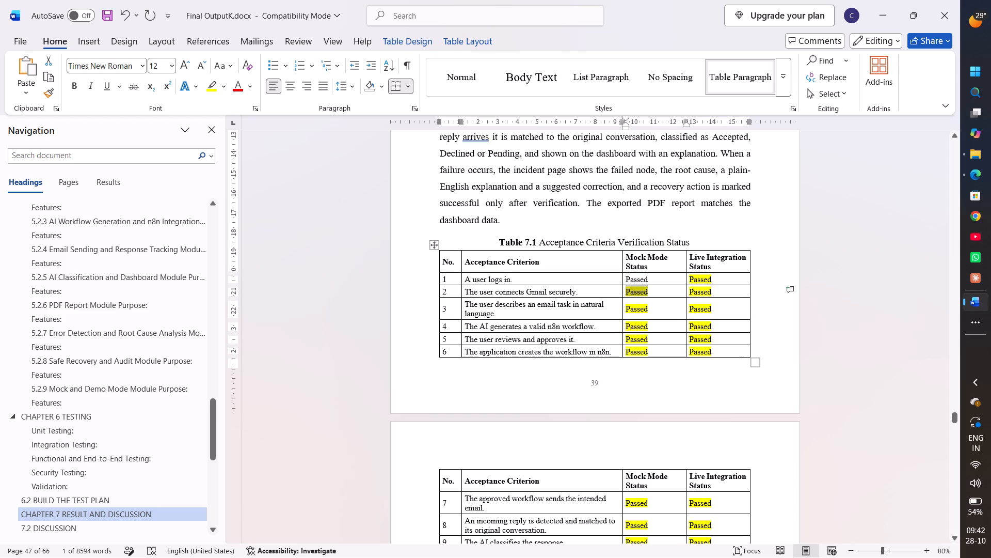
{"action": "key", "text": "ctrl+v"}
{"action": "left_click_drag", "start_coordinate": [625, 308], "coordinate": [632, 308], "text": "ctrl"}
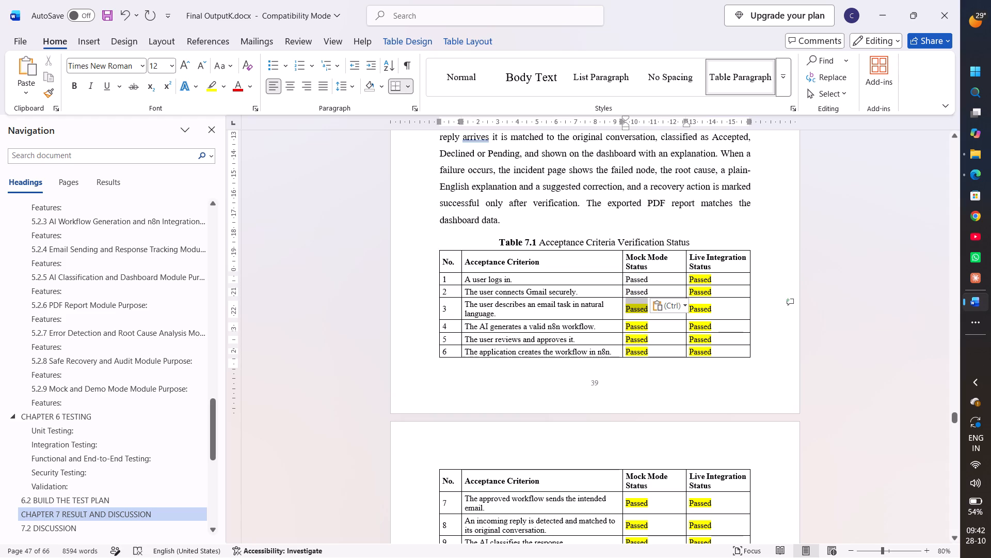
{"action": "left_click_drag", "start_coordinate": [632, 308], "coordinate": [643, 308], "text": "ctrl"}
{"action": "key", "text": "ctrl+v"}
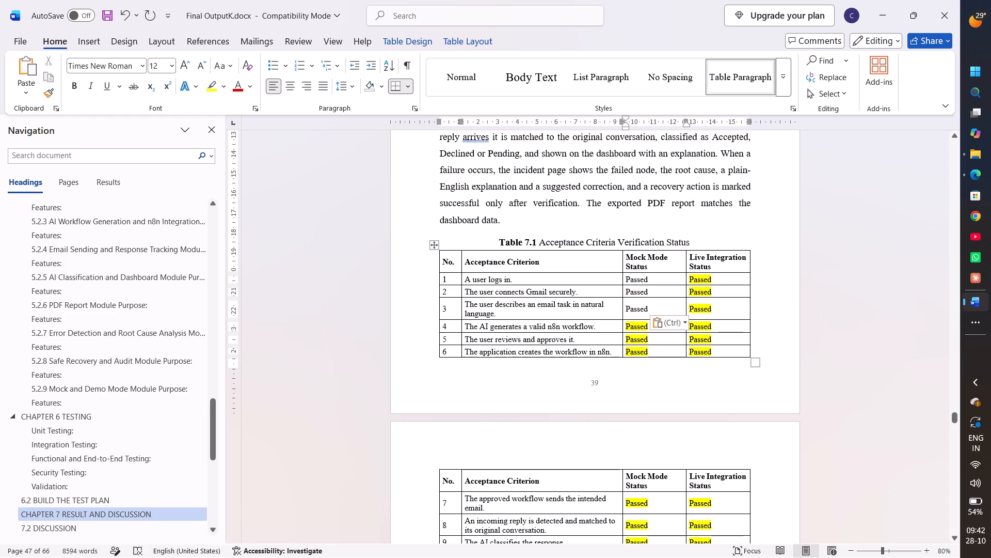
{"action": "left_click", "coordinate": [630, 324], "text": "ctrl"}
{"action": "key", "text": "ctrl+v"}
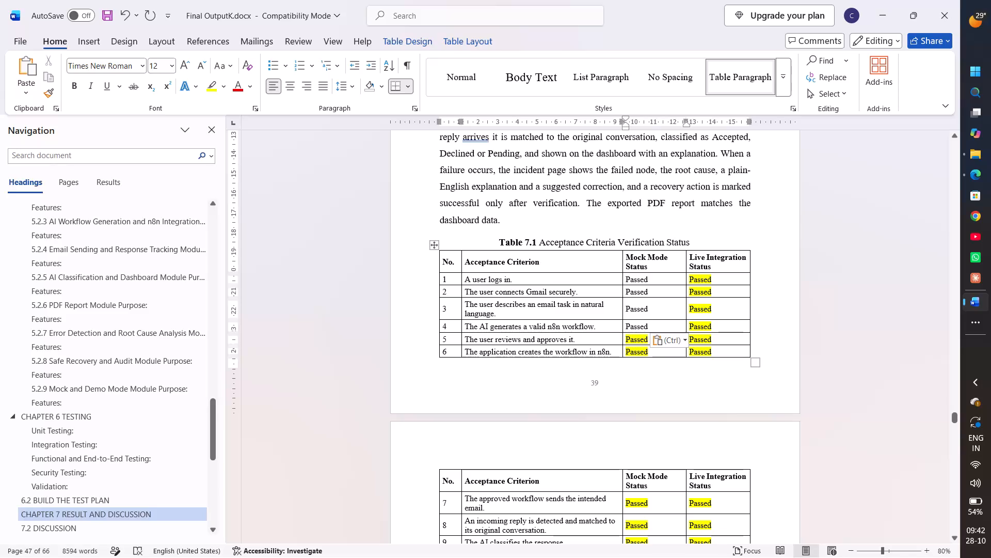
{"action": "left_click", "coordinate": [630, 337], "text": "ctrl"}
{"action": "key", "text": "ctrl+v"}
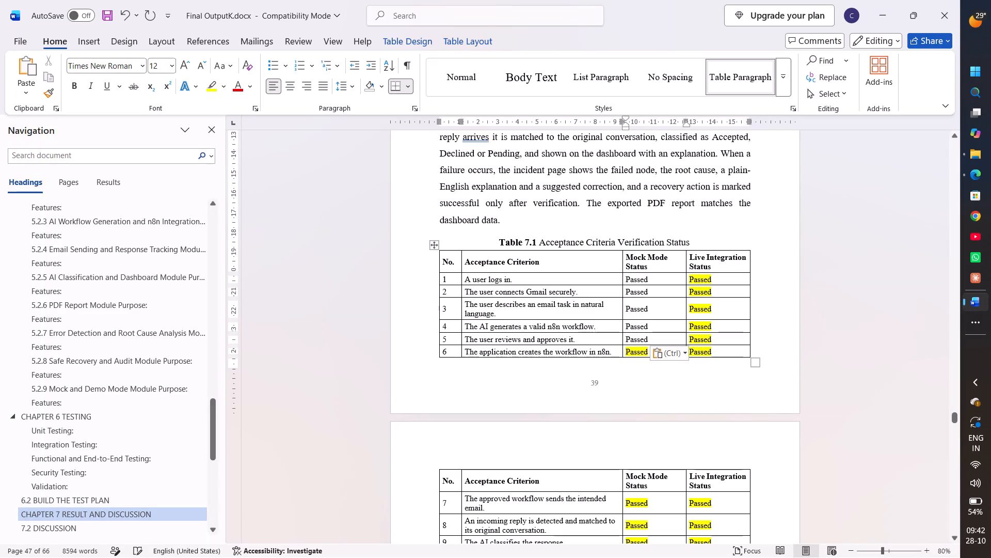
{"action": "left_click", "coordinate": [629, 353], "text": "ctrl"}
{"action": "key", "text": "ctrl+v"}
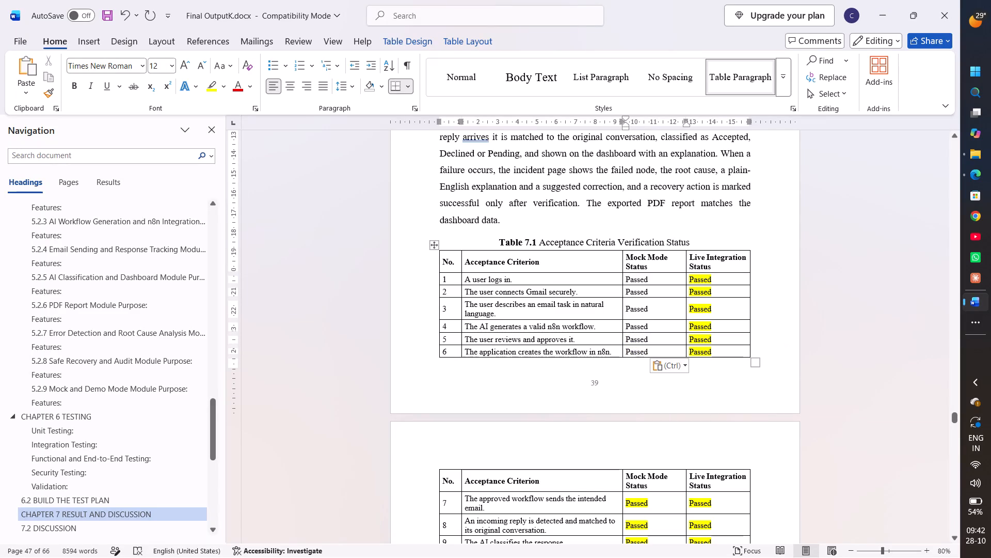
Paste the unhighlighted "Passed" over the highlighted Live Integration Status of criteria 1 to 3, undoing any duplicate paste.
{"action": "left_click", "coordinate": [696, 277], "text": "ctrl"}
{"action": "key", "text": "ctrl+v"}
{"action": "left_click", "coordinate": [697, 291], "text": "ctrl"}
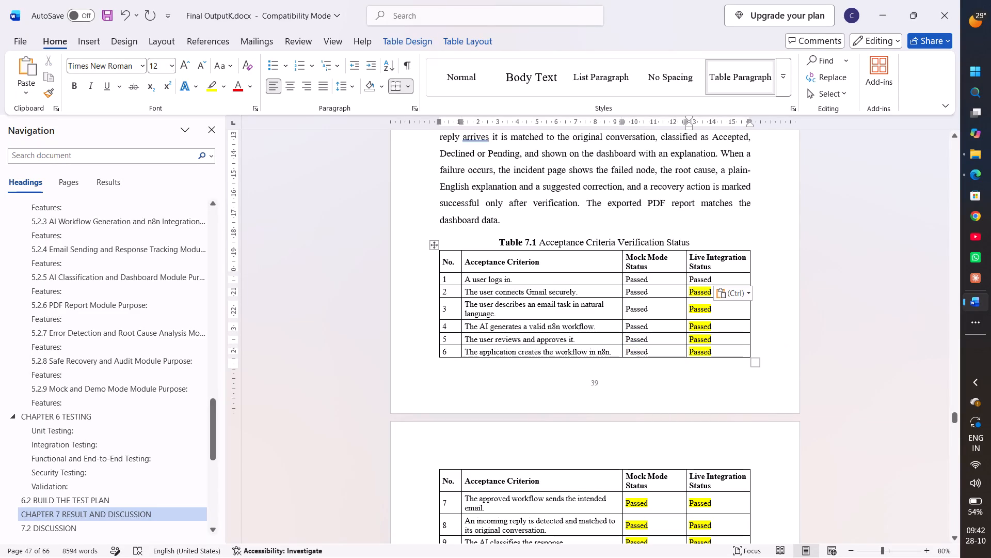
{"action": "key", "text": "ctrl+v"}
{"action": "left_click", "coordinate": [697, 308], "text": "ctrl"}
{"action": "key", "text": "ctrl+v"}
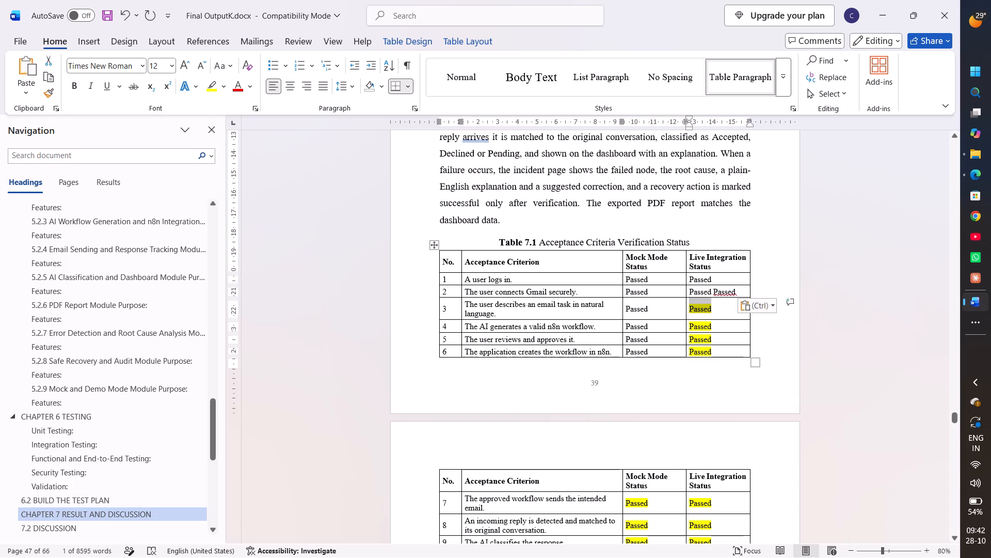
{"action": "key", "text": "ctrl+z"}
{"action": "left_click", "coordinate": [702, 307]}
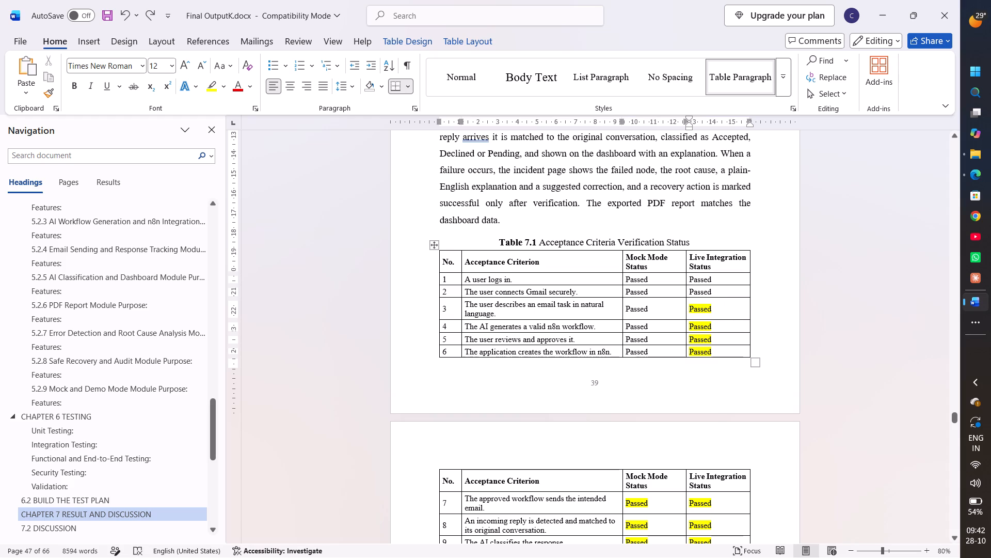
{"action": "left_click", "coordinate": [702, 307], "text": "ctrl"}
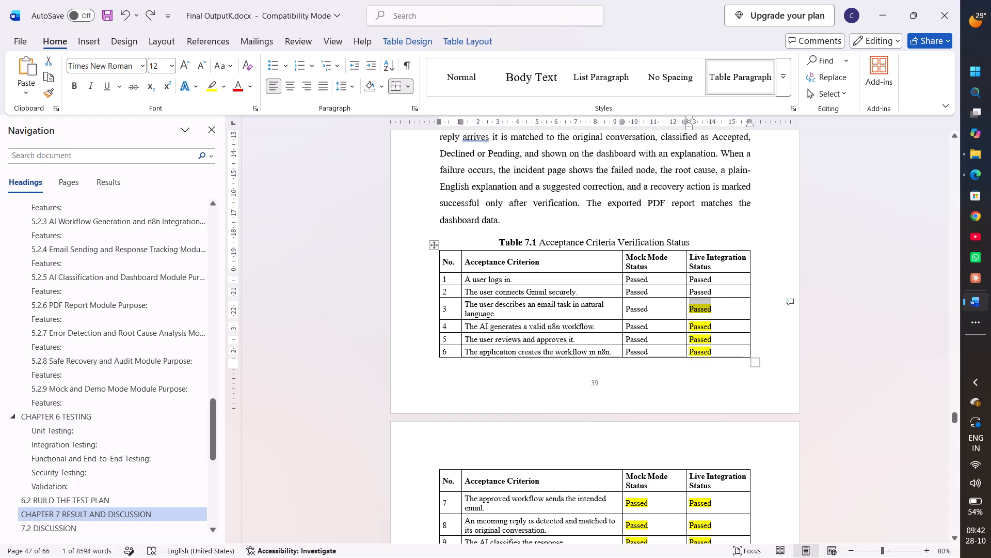
{"action": "key", "text": "ctrl+v"}
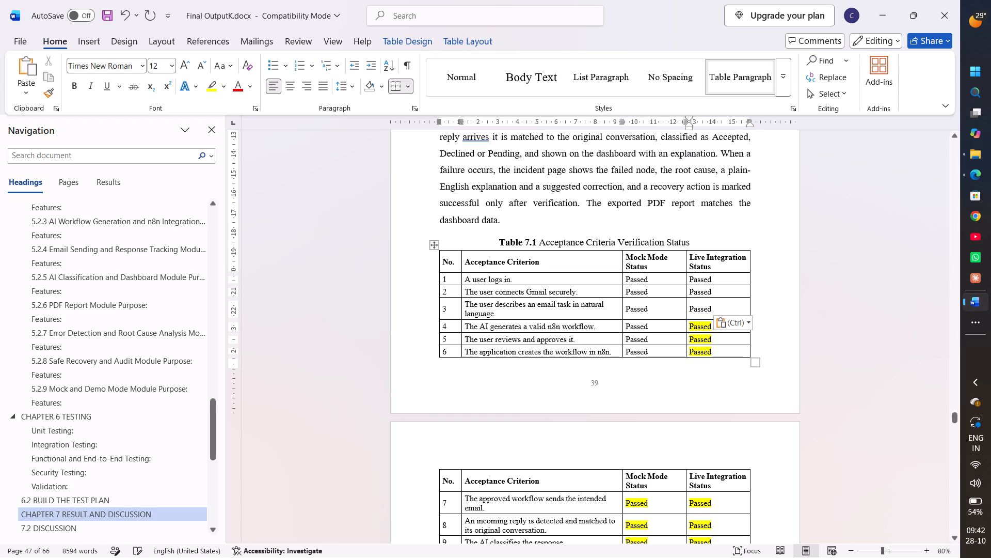
Paste the unhighlighted "Passed" over criterion 4's Live Integration Status and try the same for criterion 5.
{"action": "left_click", "coordinate": [698, 325], "text": "ctrl"}
{"action": "key", "text": "ctrl+v"}
{"action": "left_click", "coordinate": [699, 339], "text": "ctrl"}
{"action": "key", "text": "ctrl+v"}
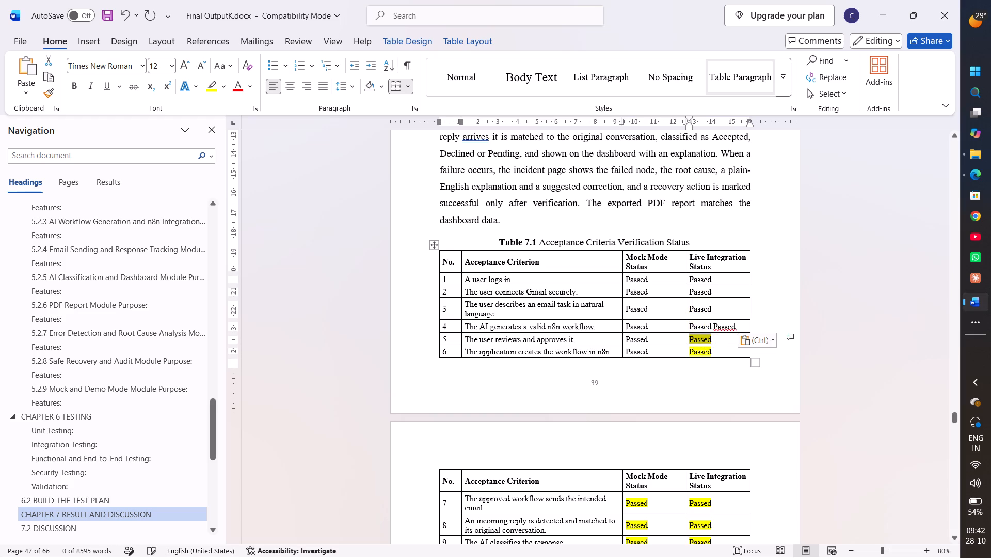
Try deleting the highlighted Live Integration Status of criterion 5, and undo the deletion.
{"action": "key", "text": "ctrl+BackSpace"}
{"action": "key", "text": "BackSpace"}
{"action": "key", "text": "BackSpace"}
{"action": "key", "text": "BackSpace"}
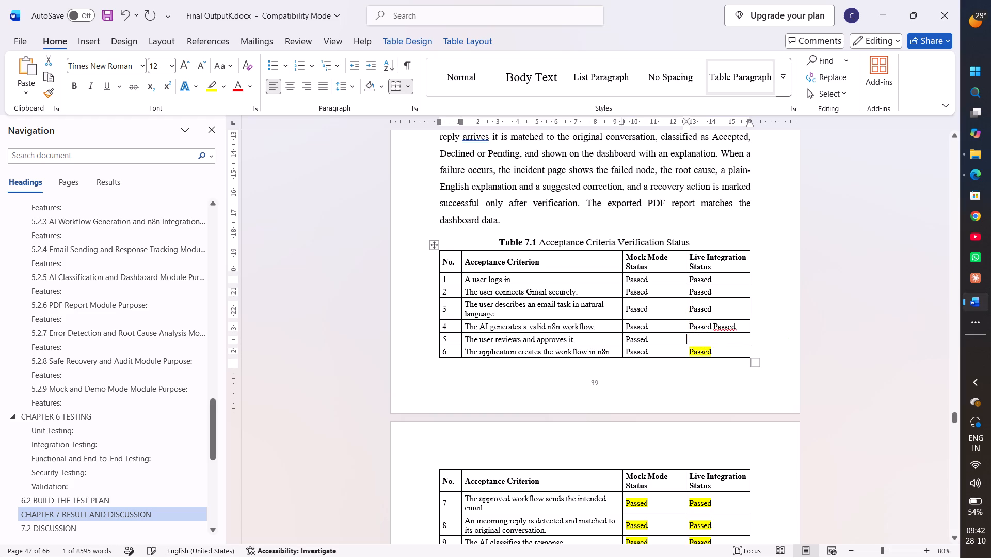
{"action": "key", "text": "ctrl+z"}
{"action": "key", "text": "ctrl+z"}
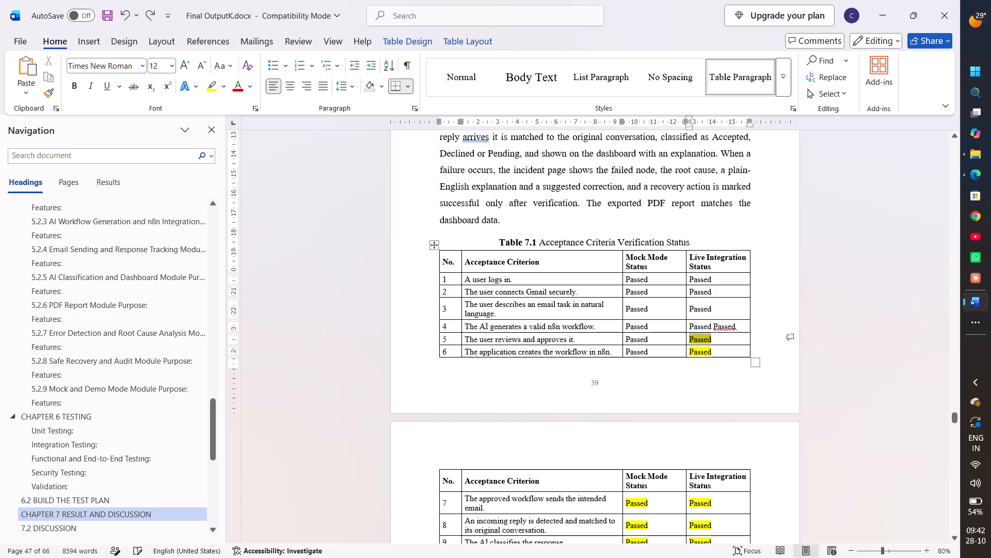
Delete the duplicate "Passed" from criterion 4's Live Integration Status in Table 7.1.
{"action": "left_click_drag", "start_coordinate": [715, 323], "coordinate": [722, 324]}
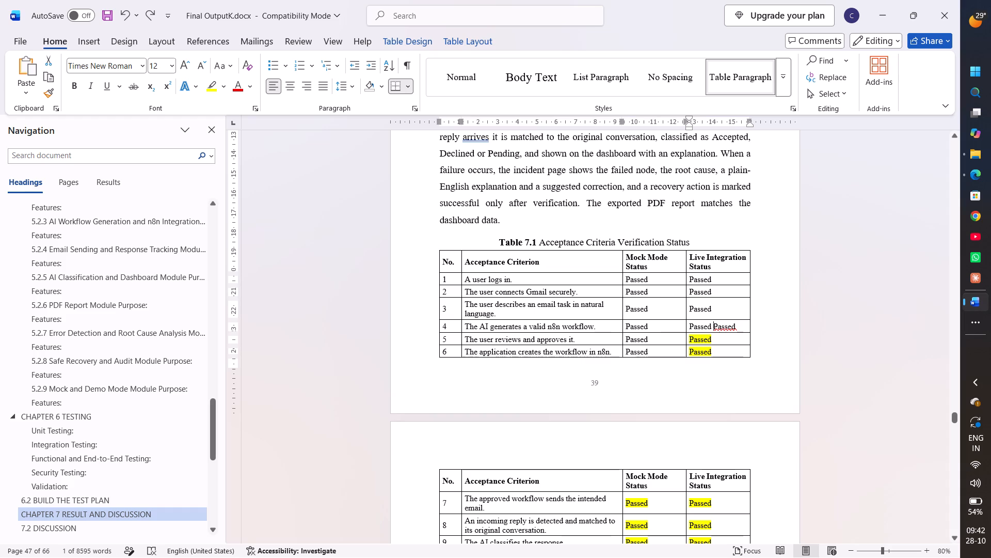
{"action": "left_click_drag", "start_coordinate": [722, 324], "coordinate": [735, 326]}
{"action": "key", "text": "BackSpace"}
Paste the unhighlighted "Passed" over the highlighted Live Integration Status of criteria 5 and 6.
{"action": "left_click", "coordinate": [690, 337]}
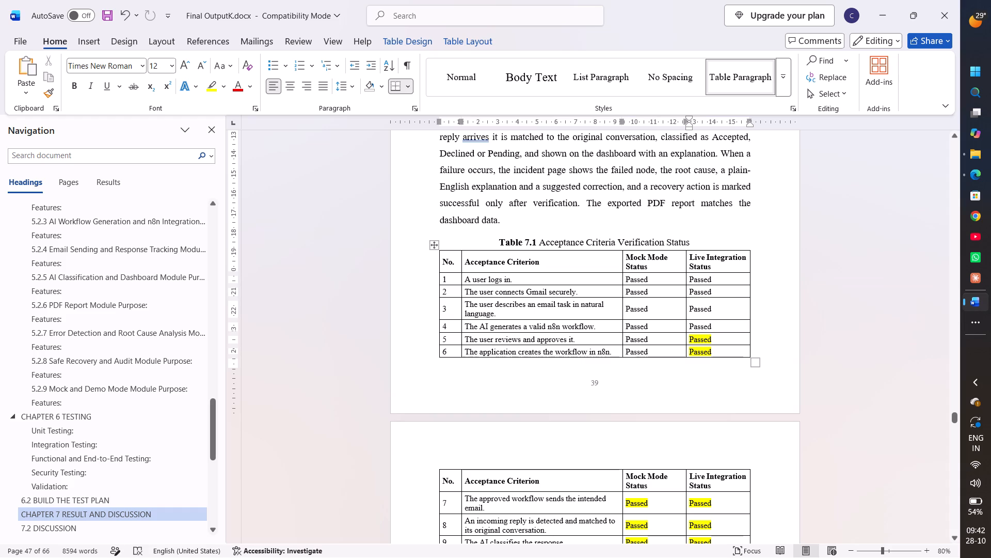
{"action": "left_click", "coordinate": [690, 337], "text": "ctrl"}
{"action": "key", "text": "ctrl+v"}
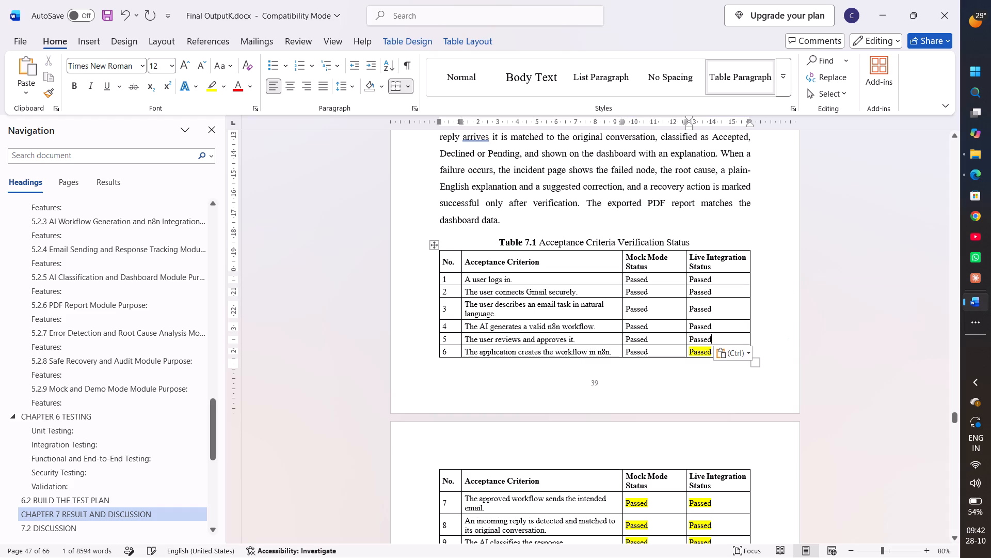
{"action": "left_click", "coordinate": [694, 352], "text": "ctrl"}
{"action": "key", "text": "ctrl+v"}
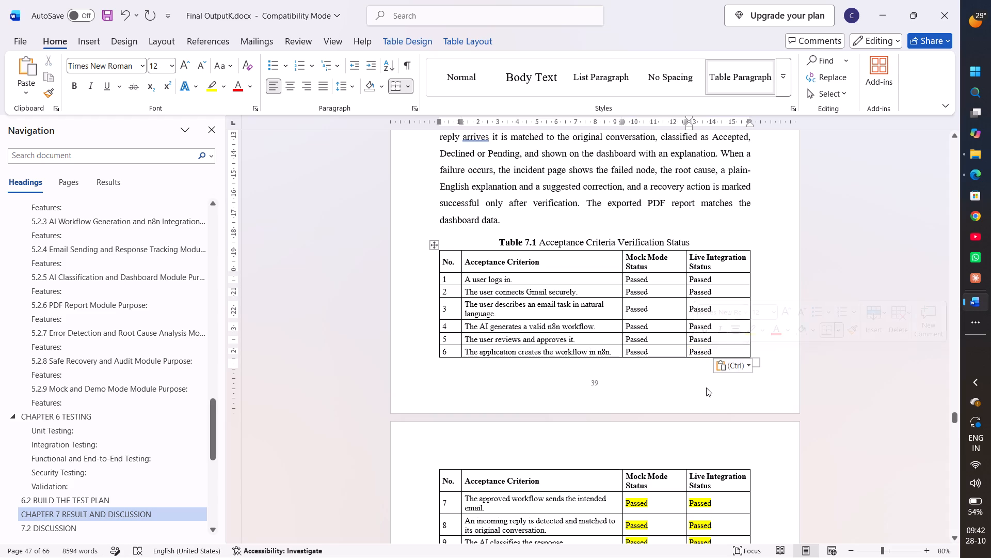
Paste the unhighlighted "Passed" over the highlighted Mock Mode Status of criteria 7 and 8, and try the same for criterion 9.
{"action": "scroll", "coordinate": [706, 388], "scroll_direction": "down", "scroll_amount": 2}
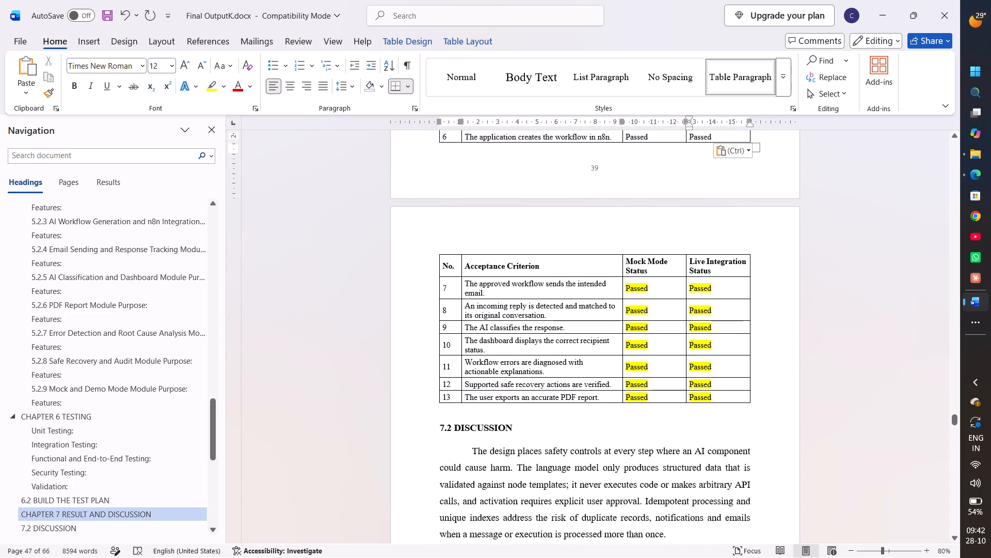
{"action": "left_click", "coordinate": [643, 289]}
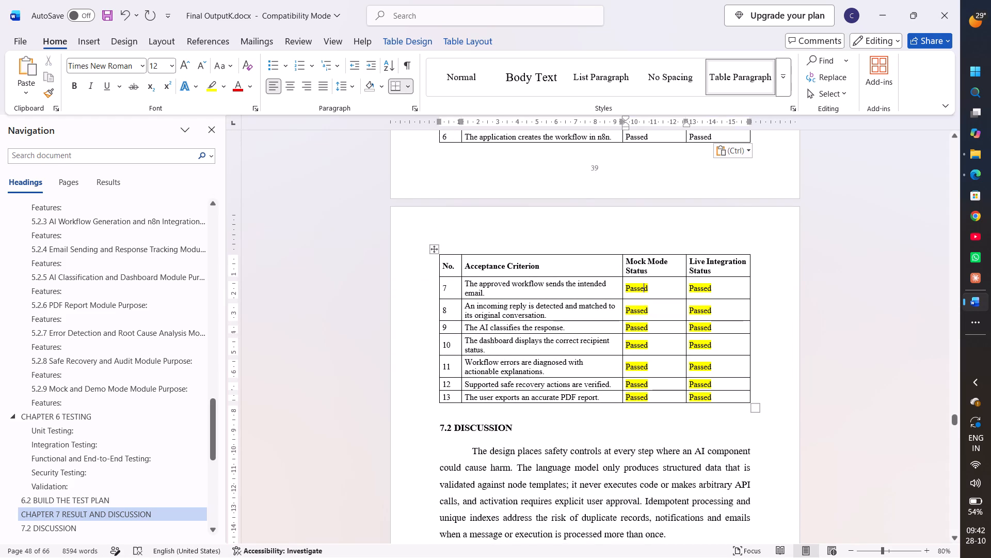
{"action": "left_click", "coordinate": [643, 289], "text": "ctrl"}
{"action": "key", "text": "ctrl+v"}
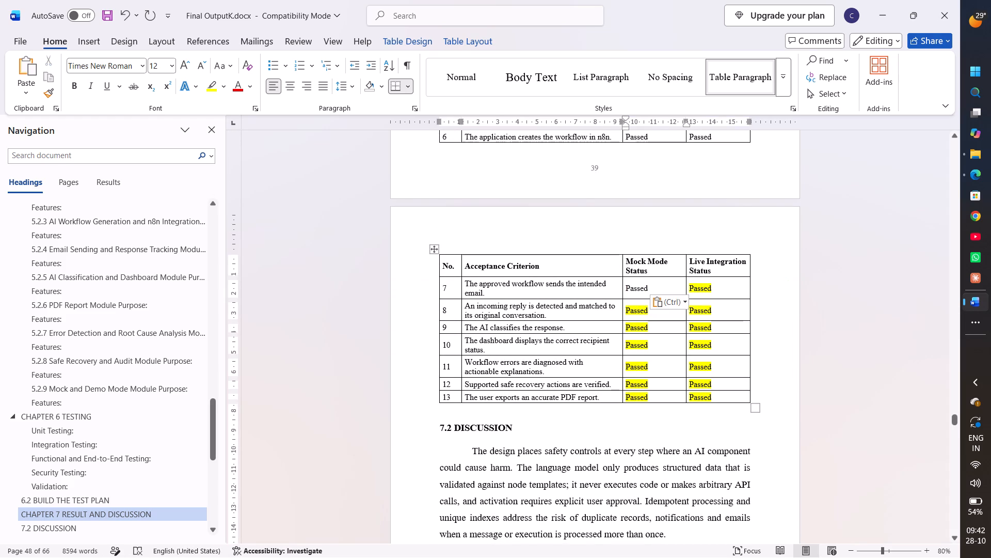
{"action": "left_click", "coordinate": [638, 306], "text": "ctrl"}
{"action": "key", "text": "ctrl+v"}
{"action": "left_click", "coordinate": [637, 326], "text": "ctrl"}
{"action": "key", "text": "ctrl+v"}
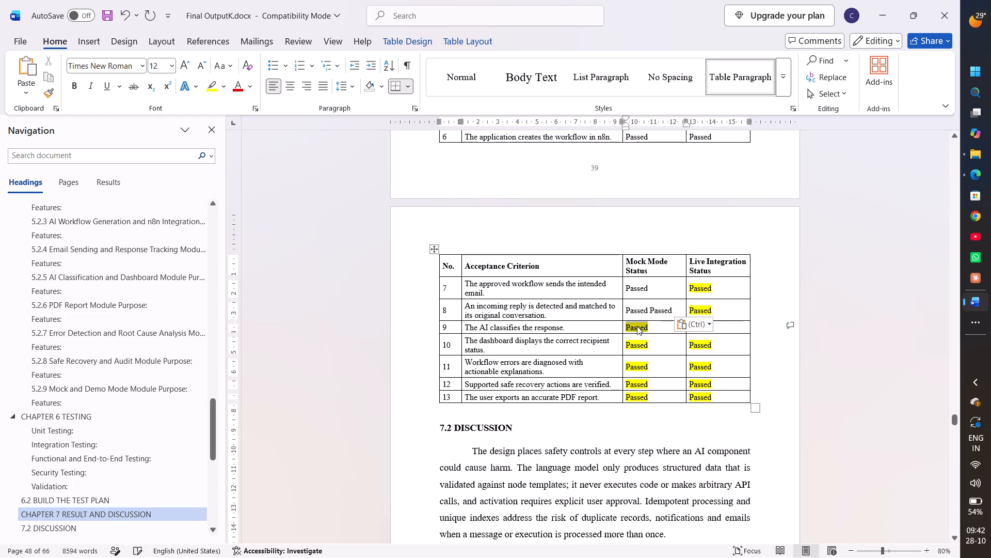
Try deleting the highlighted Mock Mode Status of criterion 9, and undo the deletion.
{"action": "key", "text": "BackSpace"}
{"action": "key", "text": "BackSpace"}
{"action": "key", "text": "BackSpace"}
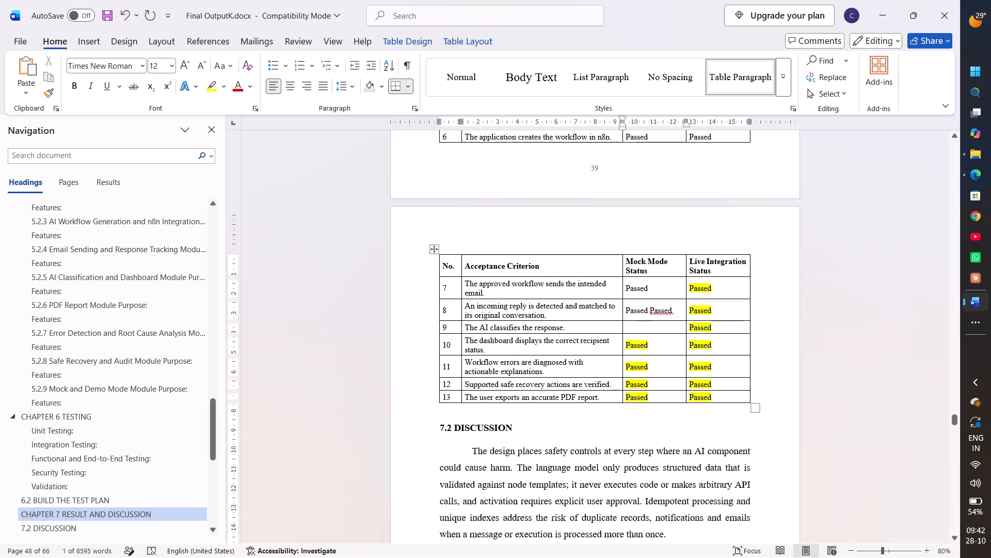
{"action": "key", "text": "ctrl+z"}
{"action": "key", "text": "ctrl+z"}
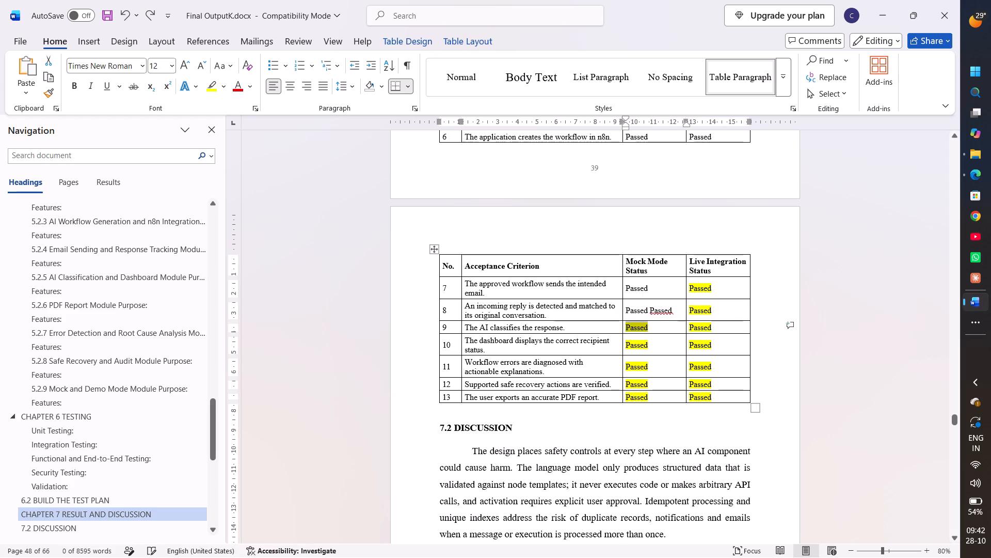
Delete the duplicate "Passed" from criterion 8's Mock Mode Status.
{"action": "left_click_drag", "start_coordinate": [648, 312], "coordinate": [678, 311]}
{"action": "left_click", "coordinate": [678, 311]}
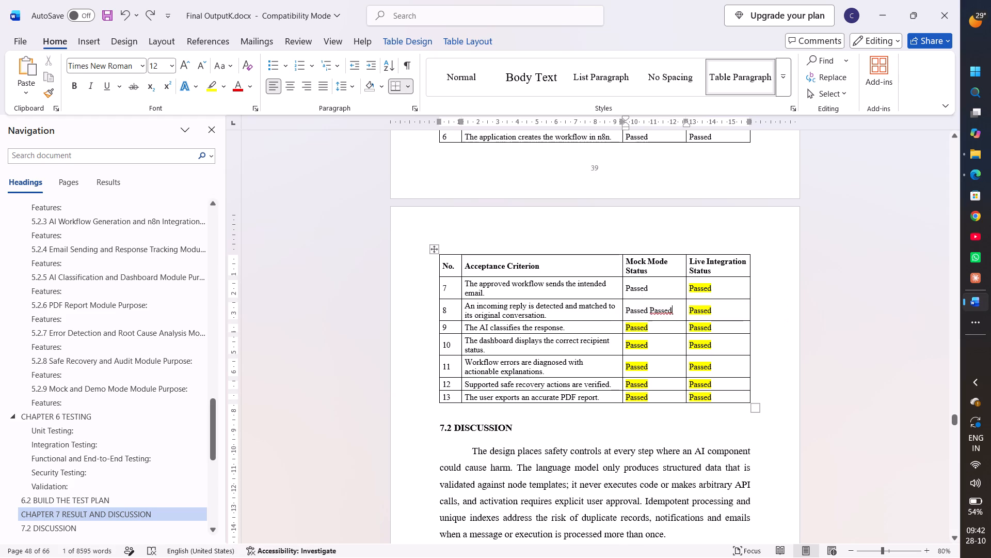
{"action": "left_click_drag", "start_coordinate": [648, 311], "coordinate": [669, 309]}
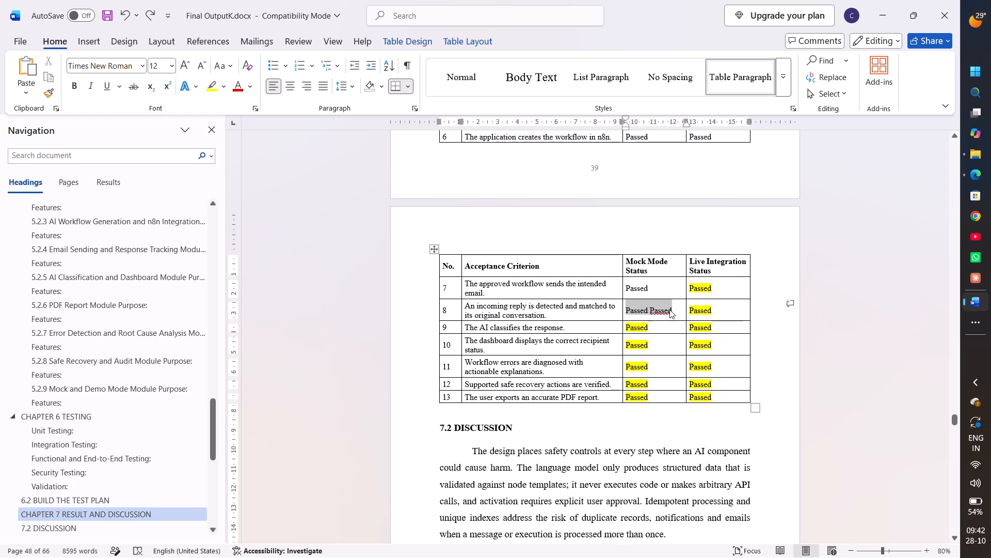
{"action": "left_click", "coordinate": [673, 310]}
{"action": "left_click_drag", "start_coordinate": [673, 310], "coordinate": [654, 313]}
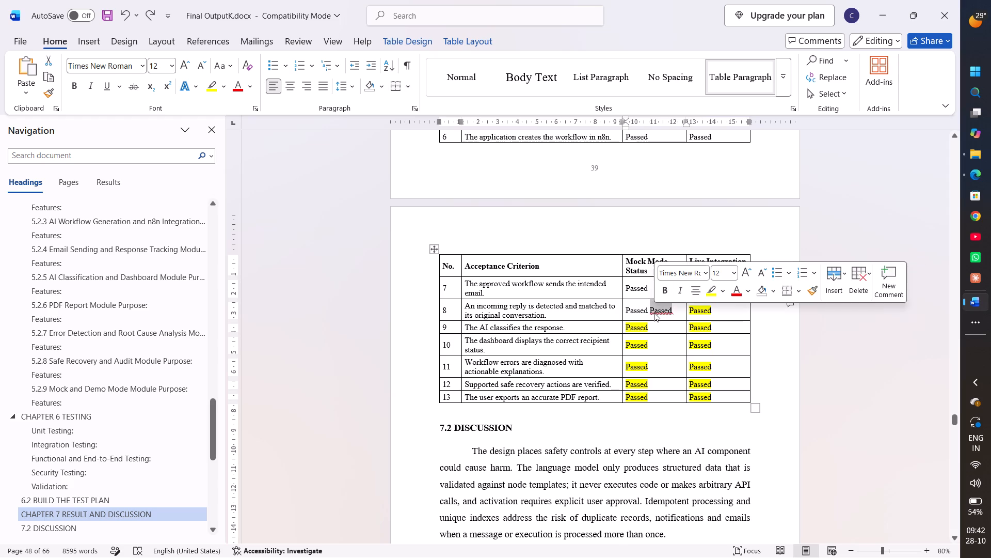
{"action": "key", "text": "BackSpace"}
Paste the unhighlighted "Passed" over the highlighted Mock Mode Status of criteria 9 to 13.
{"action": "left_click", "coordinate": [641, 325]}
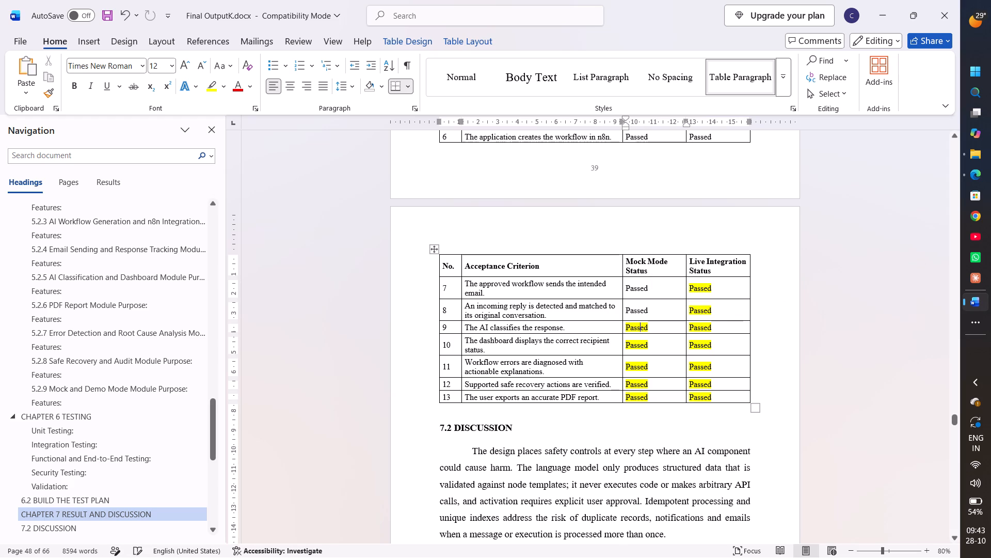
{"action": "left_click", "coordinate": [641, 325], "text": "ctrl"}
{"action": "key", "text": "ctrl+v"}
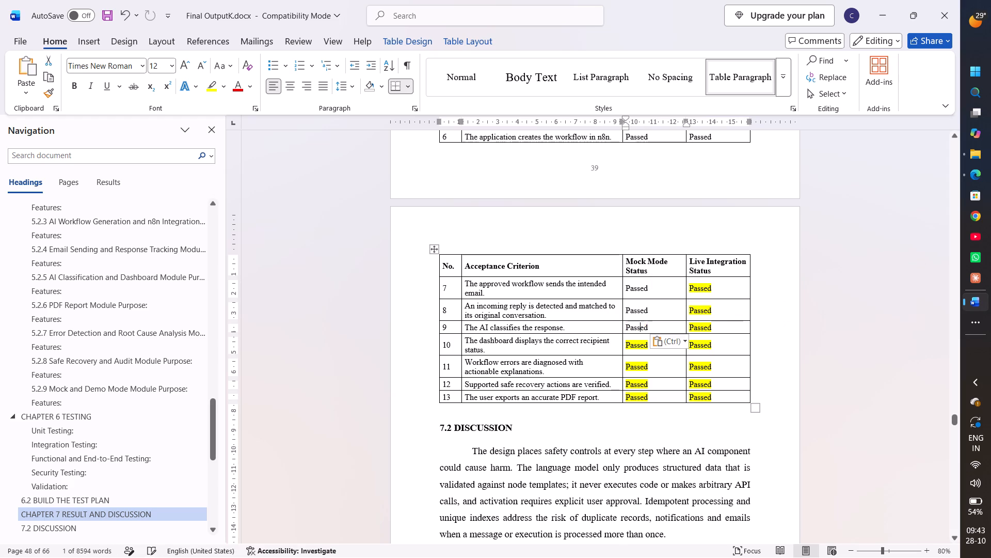
{"action": "left_click", "coordinate": [637, 349], "text": "ctrl"}
{"action": "key", "text": "ctrl+v"}
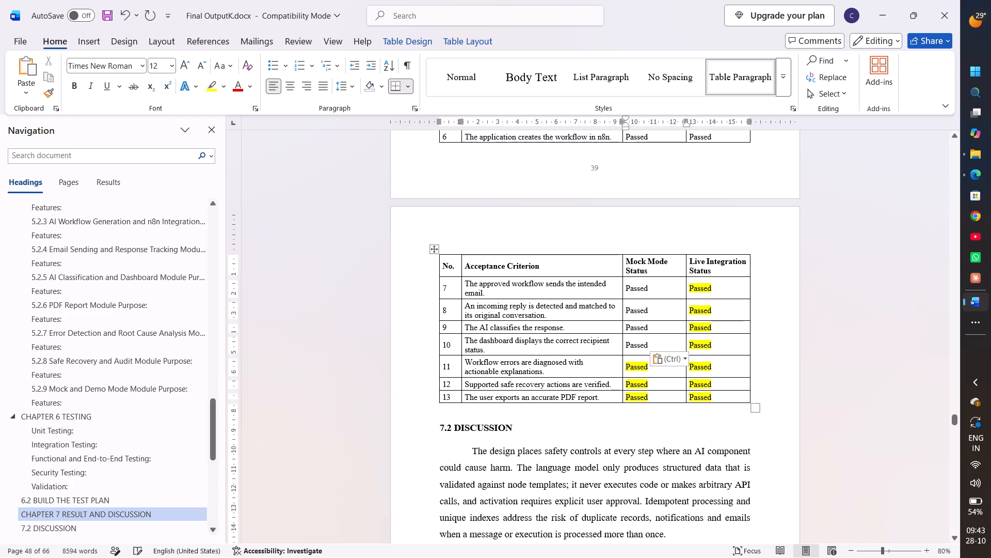
{"action": "left_click", "coordinate": [637, 369], "text": "ctrl"}
{"action": "key", "text": "ctrl+v"}
{"action": "left_click", "coordinate": [637, 383], "text": "ctrl"}
{"action": "key", "text": "ctrl+v"}
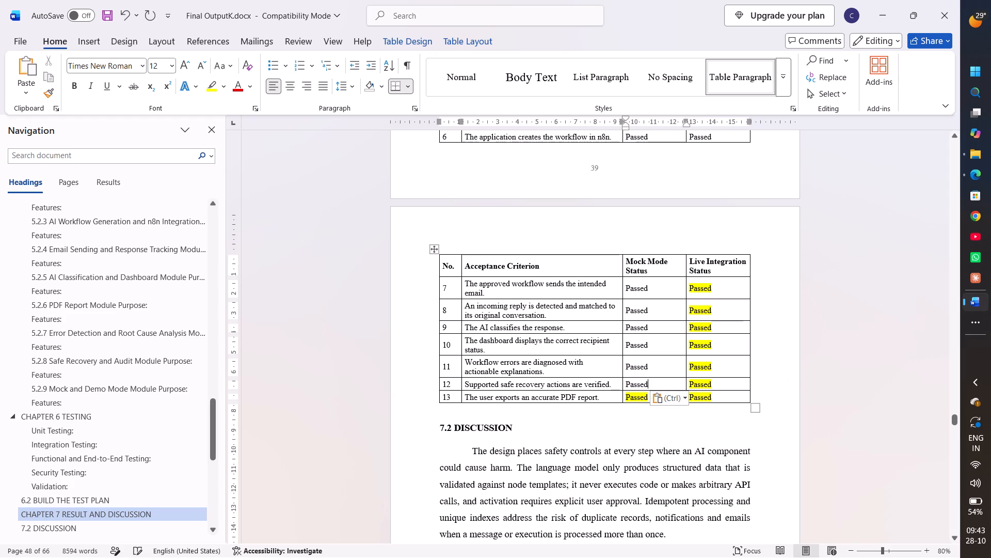
{"action": "left_click", "coordinate": [635, 399], "text": "ctrl"}
{"action": "key", "text": "ctrl+v"}
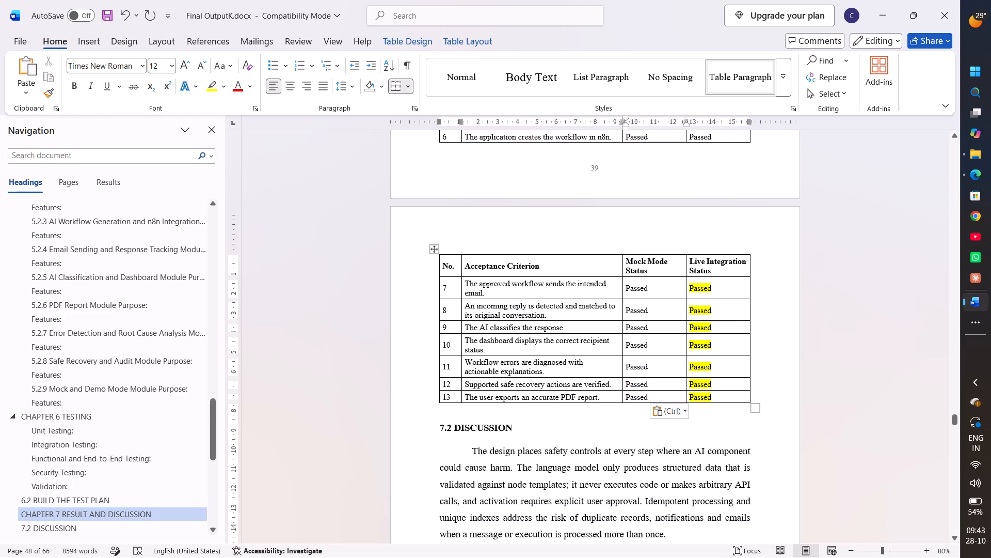
Paste the unhighlighted "Passed" over the highlighted Live Integration Status of criteria 7 and 8, undoing the duplicate paste.
{"action": "left_click", "coordinate": [693, 292], "text": "ctrl"}
{"action": "key", "text": "ctrl+v"}
{"action": "left_click", "coordinate": [697, 307], "text": "ctrl"}
{"action": "key", "text": "ctrl+v"}
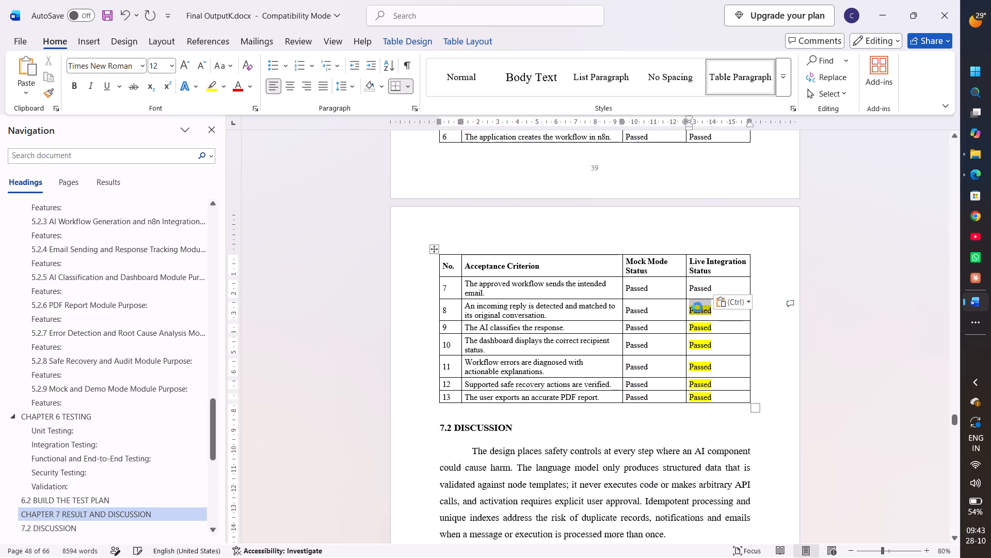
{"action": "left_click", "coordinate": [700, 327], "text": "ctrl"}
{"action": "key", "text": "ctrl+v"}
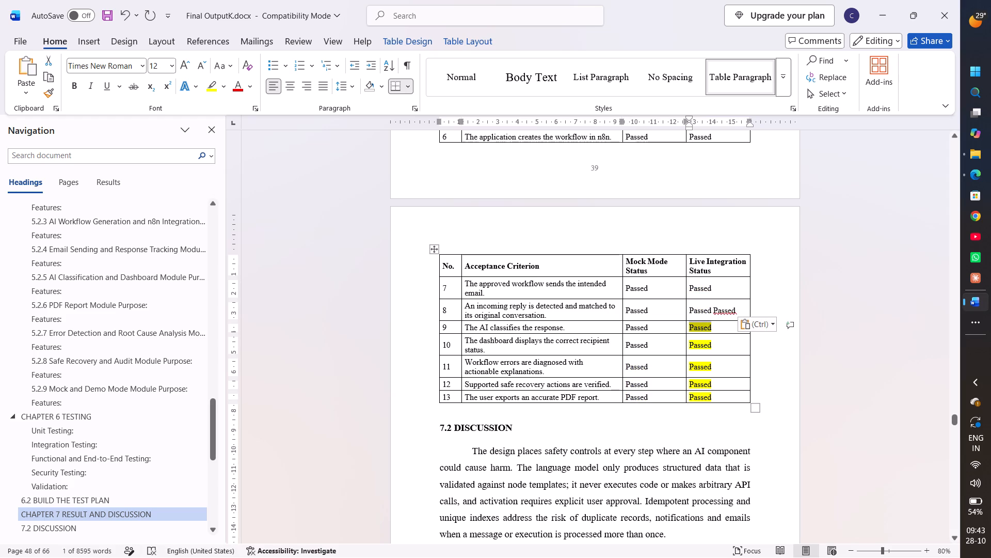
{"action": "key", "text": "ctrl+z"}
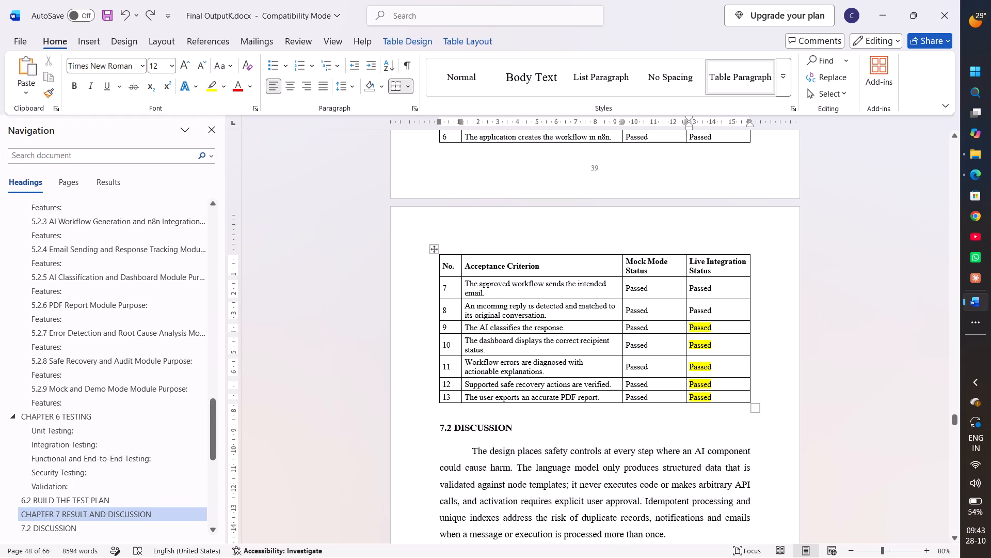
Paste the unhighlighted "Passed" over the highlighted Live Integration Status of criteria 9 to 13.
{"action": "left_click", "coordinate": [701, 330], "text": "ctrl"}
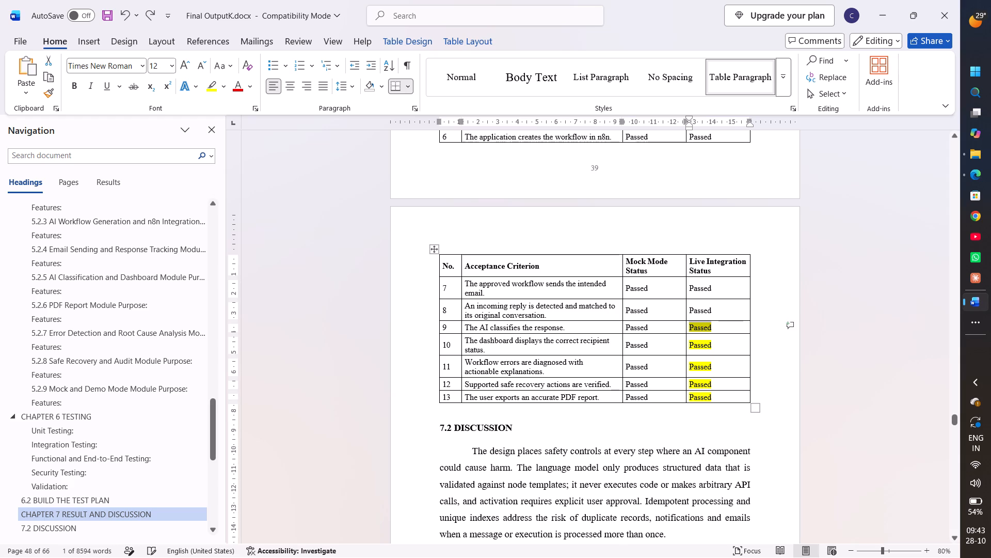
{"action": "key", "text": "ctrl+v"}
{"action": "left_click", "coordinate": [699, 343], "text": "ctrl"}
{"action": "key", "text": "ctrl+v"}
{"action": "left_click", "coordinate": [698, 364], "text": "ctrl"}
{"action": "key", "text": "ctrl+v"}
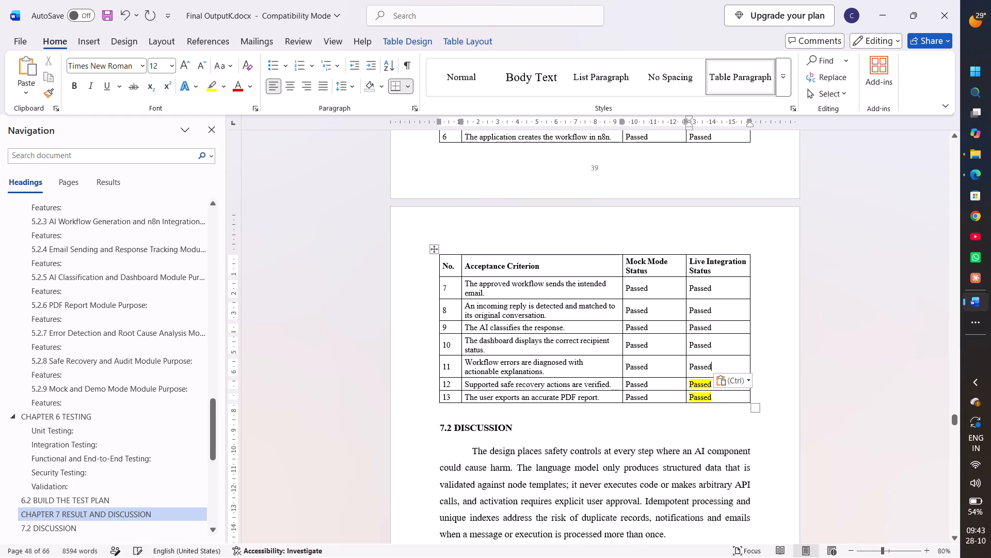
{"action": "left_click", "coordinate": [698, 381], "text": "ctrl"}
{"action": "key", "text": "ctrl+v"}
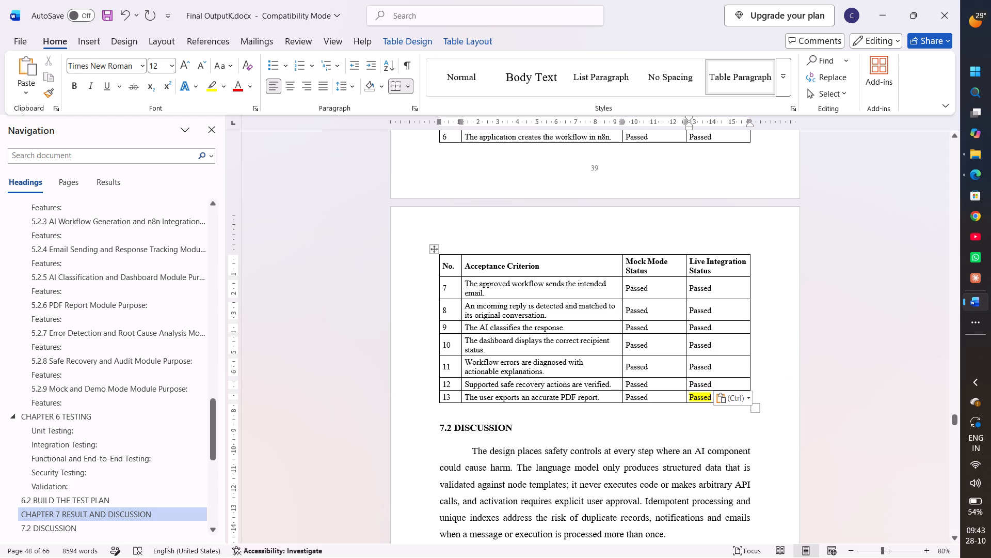
{"action": "left_click", "coordinate": [698, 399], "text": "ctrl"}
{"action": "key", "text": "ctrl+v"}
{"action": "left_click", "coordinate": [836, 437]}
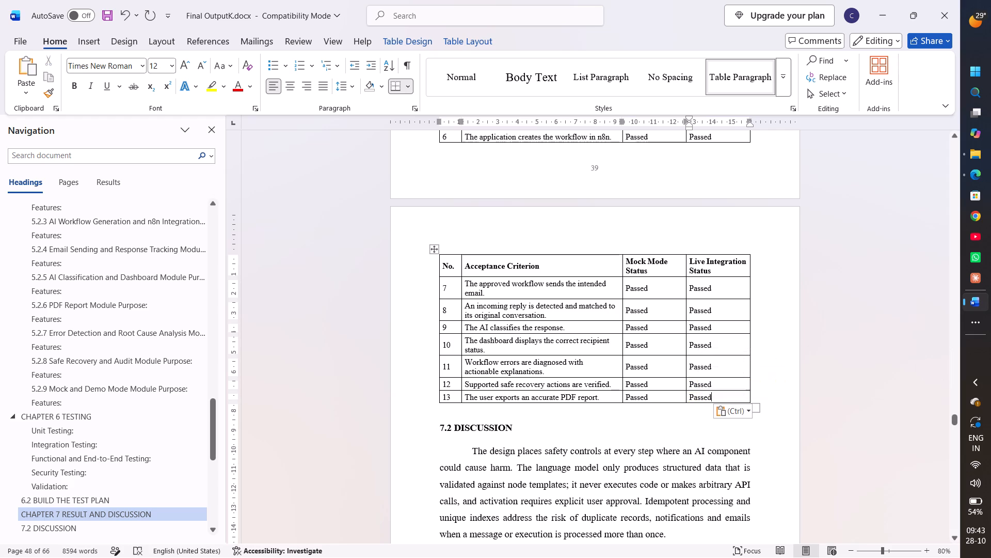